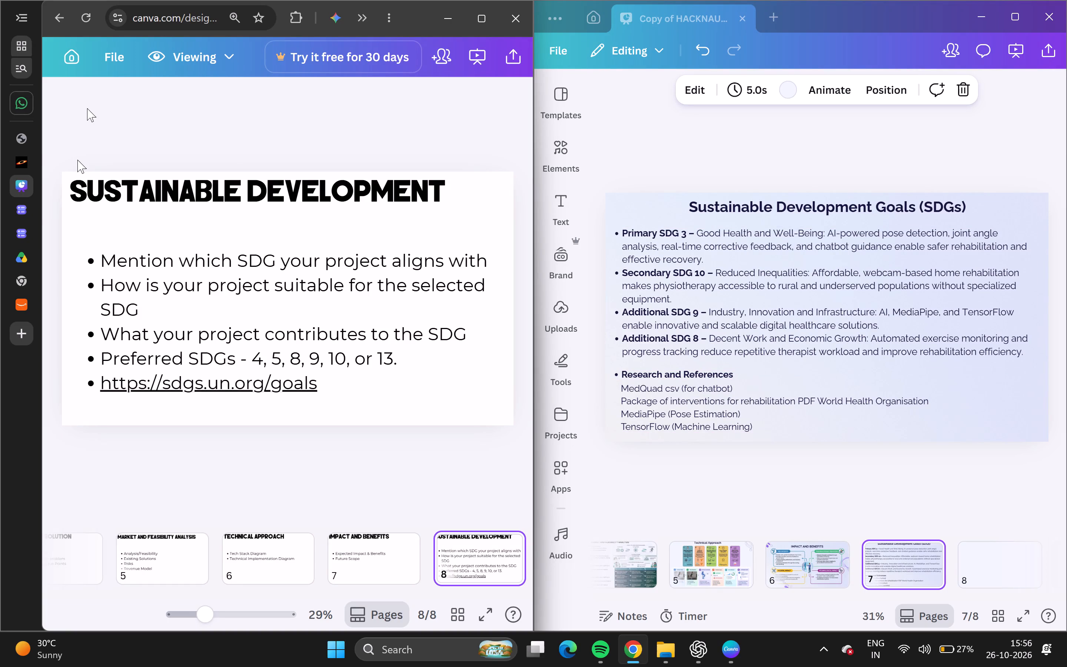
Open the idea PPT submission form from the About page of the Hacknauts 2.0 site.
click(27, 157)
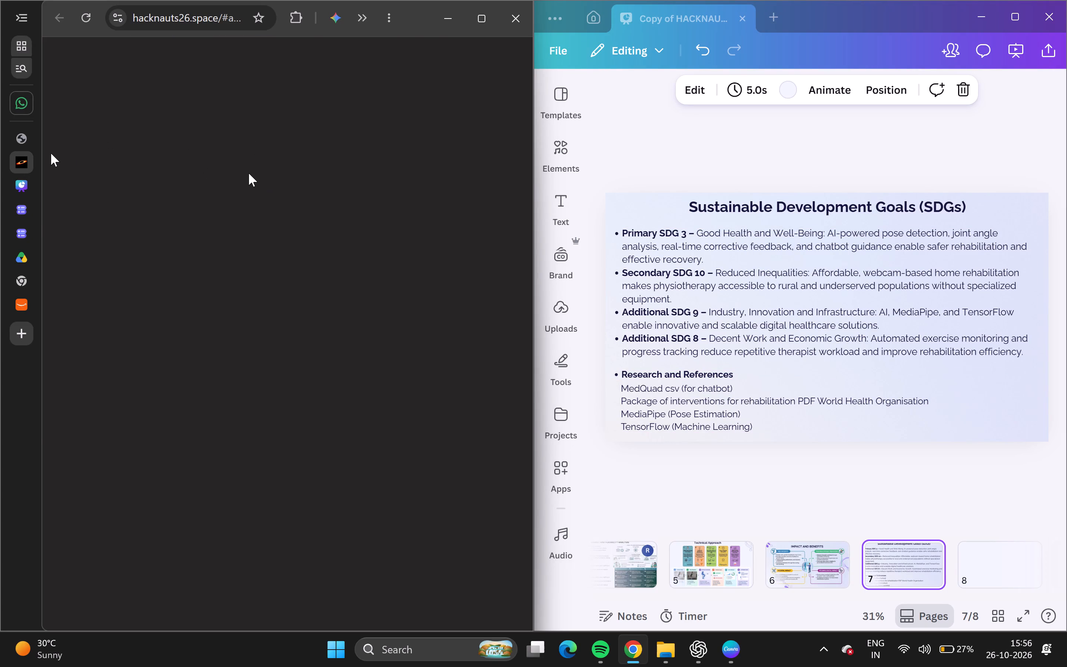
scroll(258, 469, down, 1)
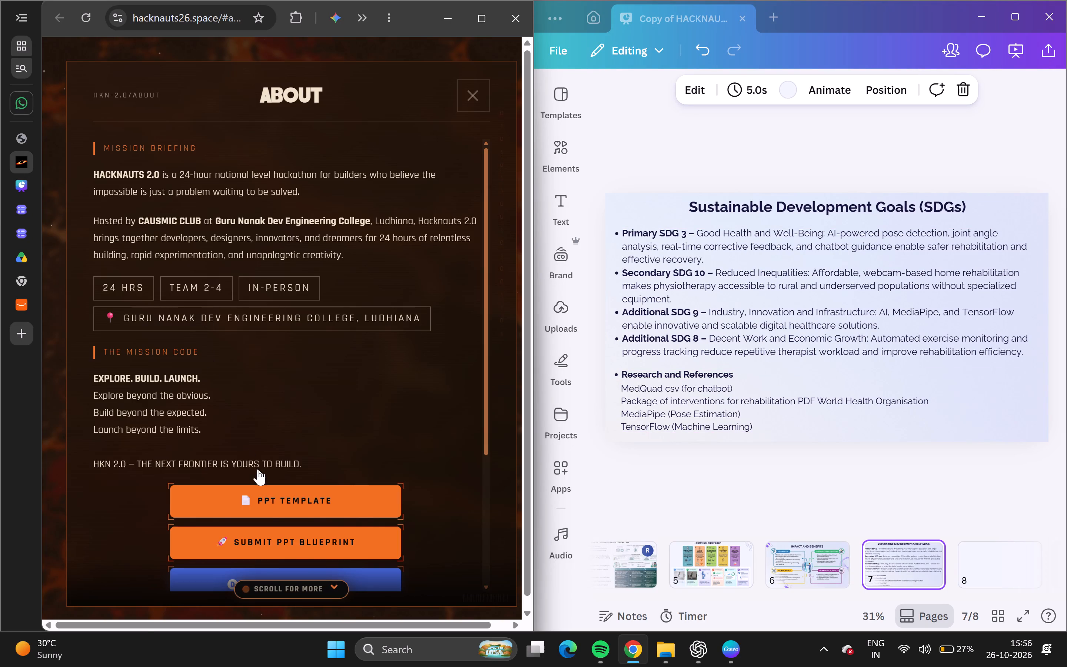
scroll(258, 469, down, 1)
click(276, 472)
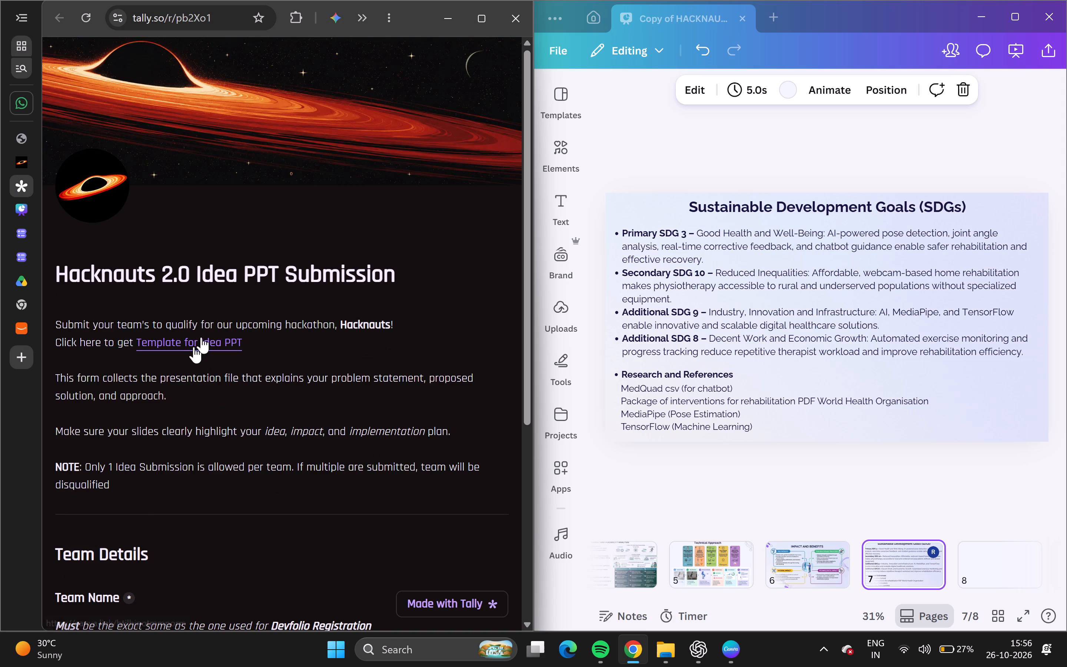
Enter Code Tyrants as the team name in the form's Team Details section.
scroll(194, 347, down, 1)
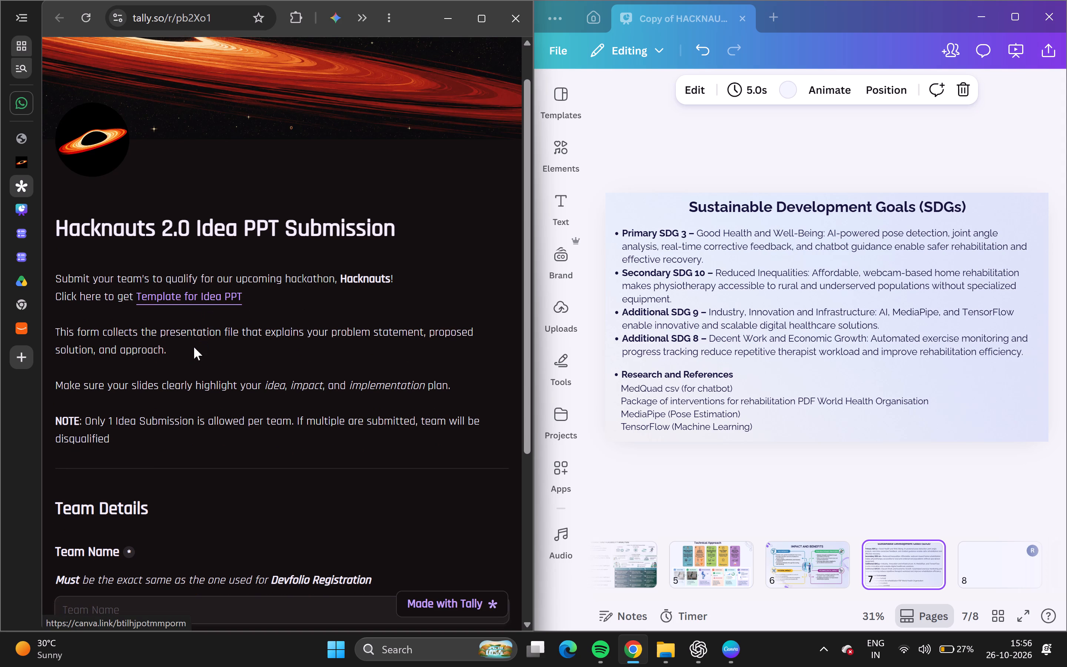
scroll(220, 286, down, 3)
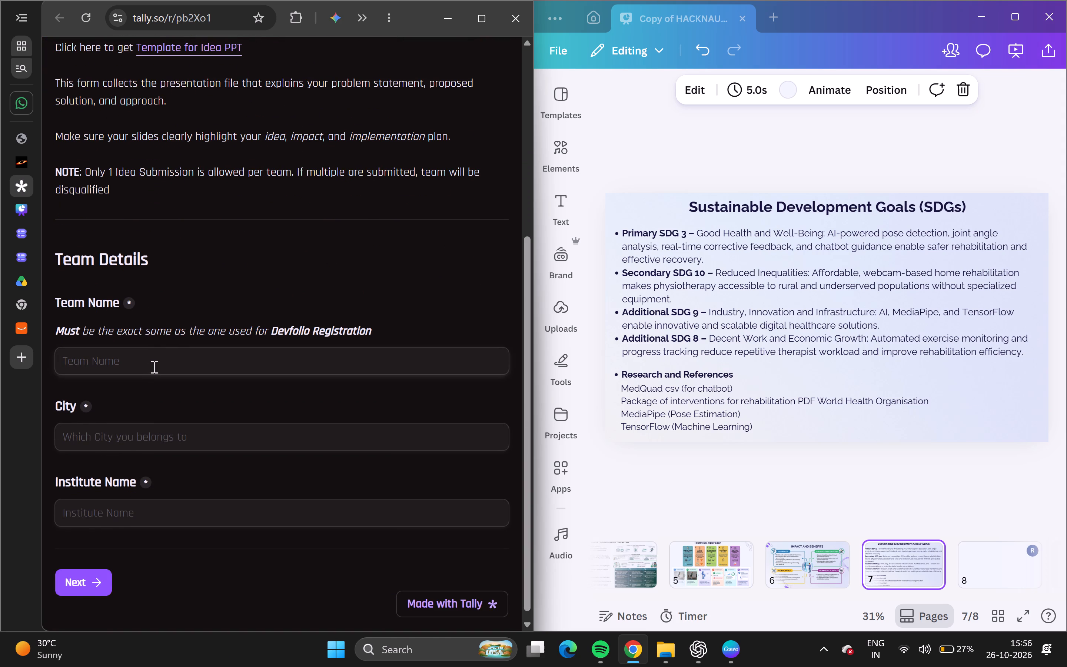
click(153, 366)
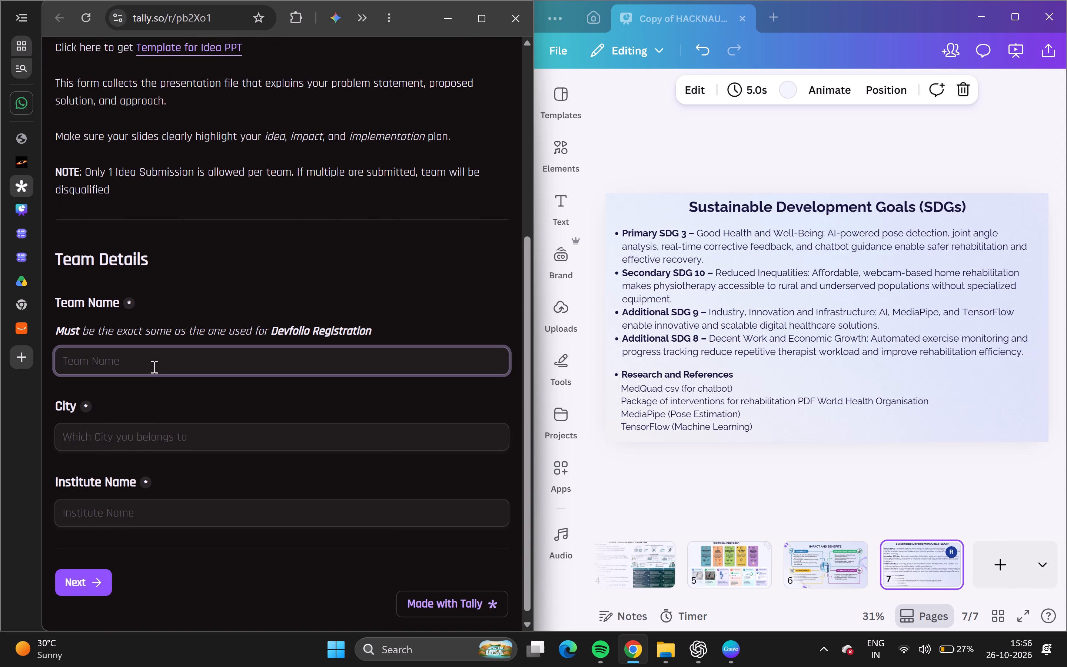
text(Shi)
key(BackSpace)
key(BackSpace)
key(BackSpace)
key(BackSpace)
text(Code Ty)
text(a=r)
key(BackSpace)
key(BackSpace)
key(BackSpace)
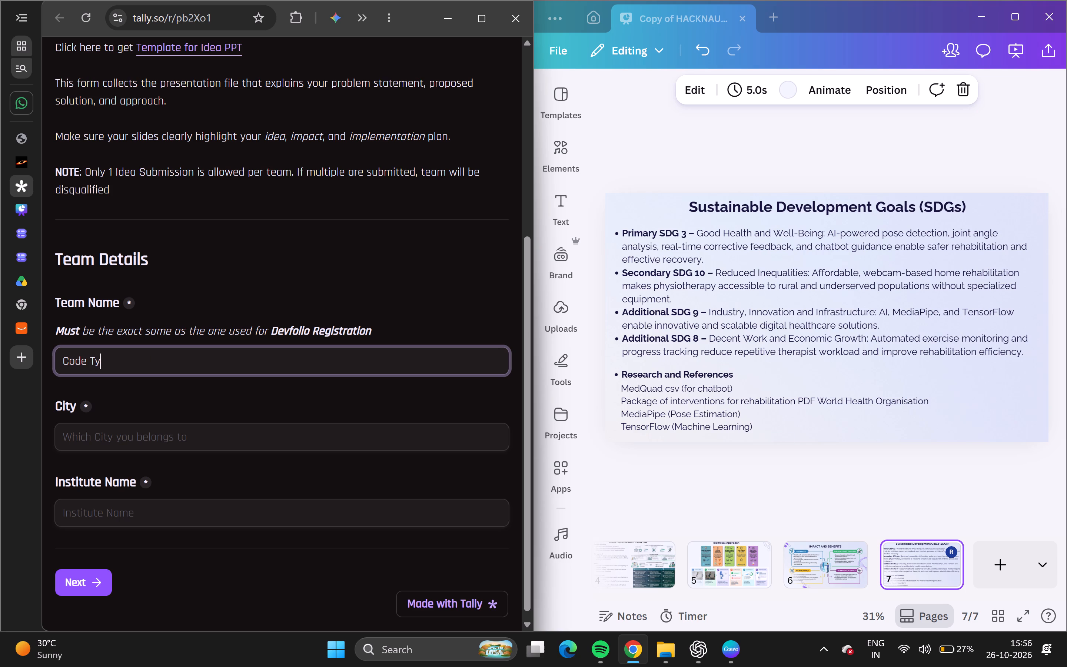
text(rants)
key(space)
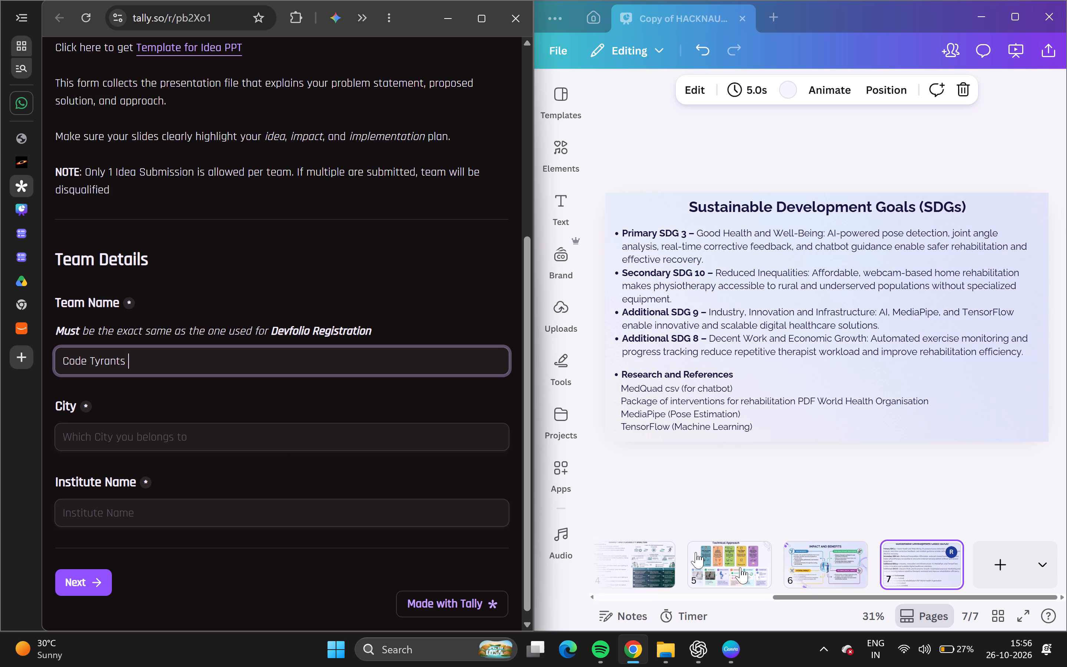
Look back over the team's own presentation, first in the Canva deck and in the local PDF copy.
scroll(740, 567, right, 3)
click(730, 569)
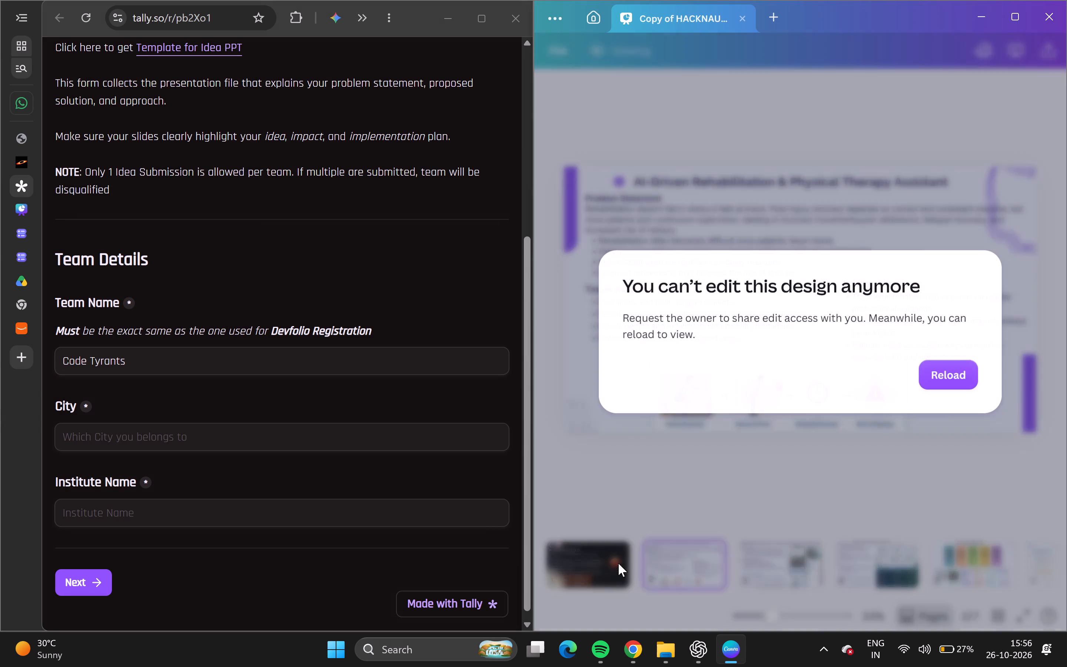
click(741, 448)
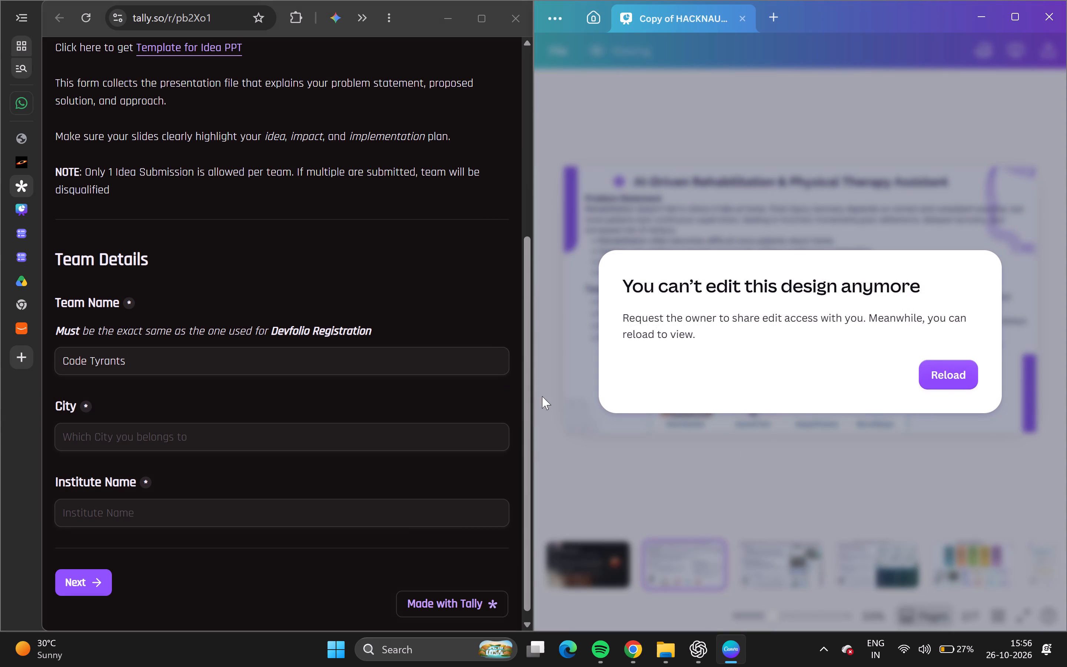
click(25, 160)
click(24, 139)
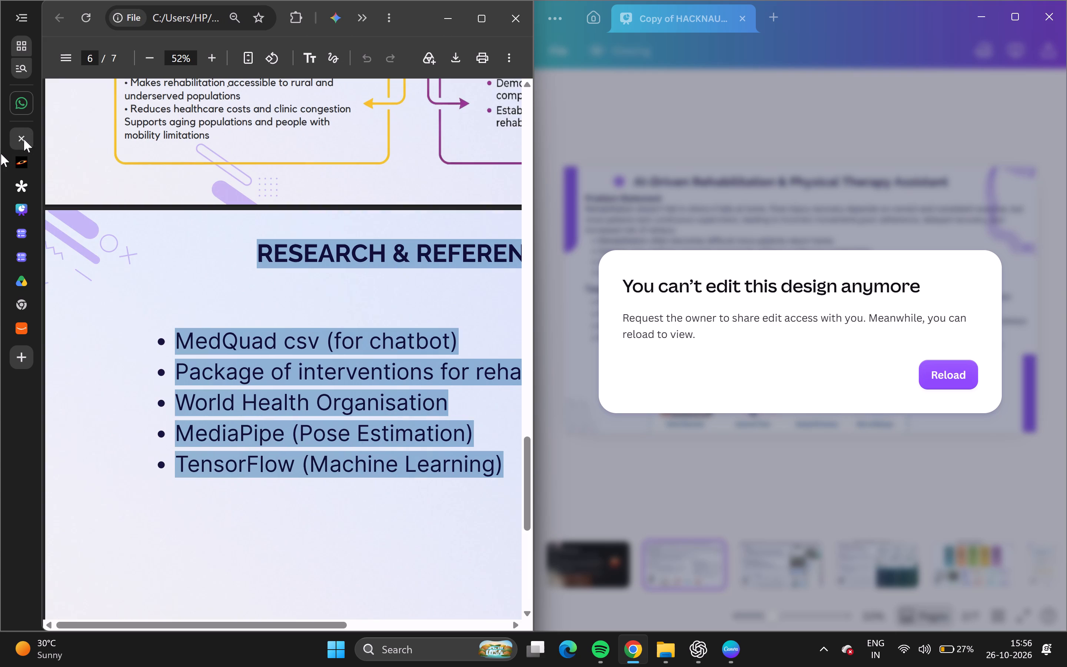
click(280, 361)
scroll(267, 340, up, 6)
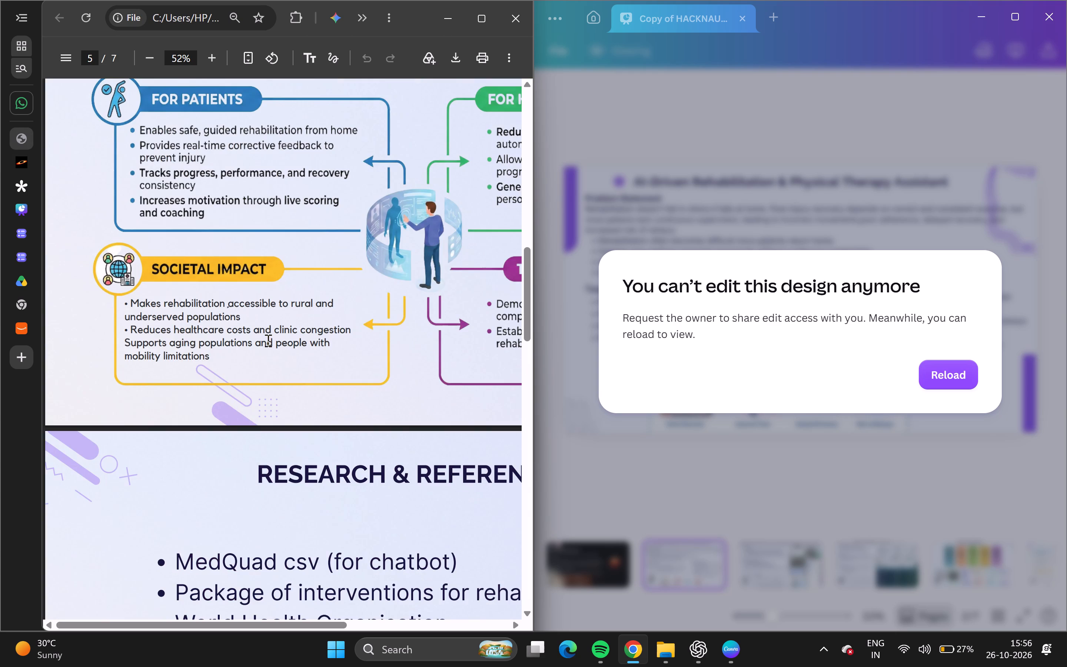
Review the Guidelines slide of the Hacknauts presentation template for the submission rules.
click(20, 192)
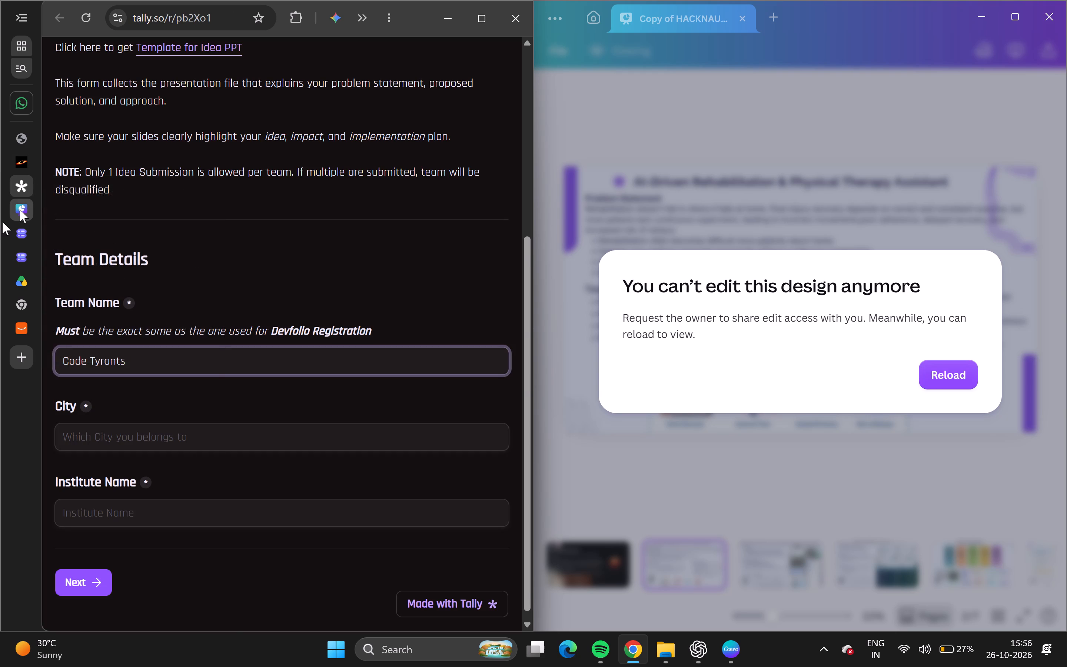
click(20, 209)
scroll(235, 302, up, 1)
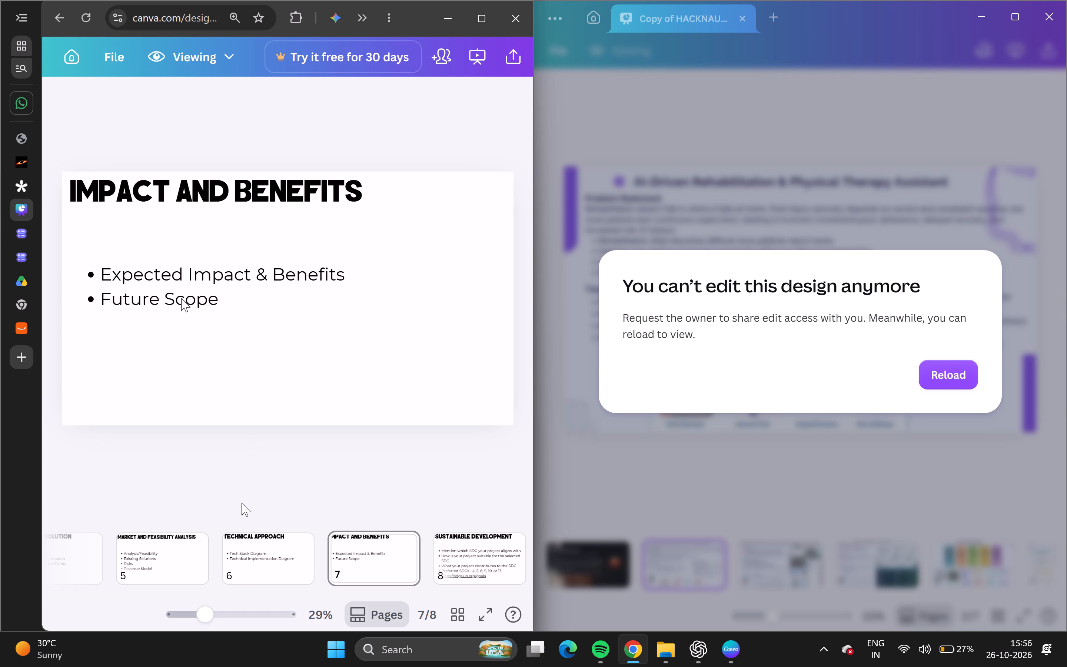
scroll(239, 547, right, 6)
click(218, 551)
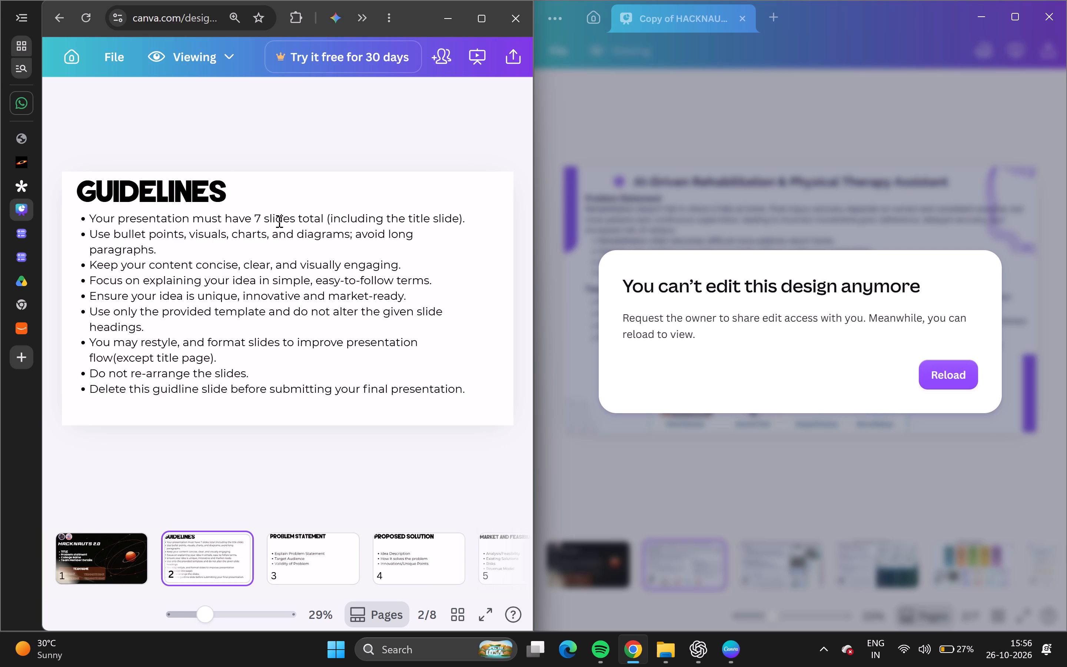
key(w)
Return to the submission form and fill in Ludhiana as the city.
click(26, 180)
scroll(243, 415, down, 1)
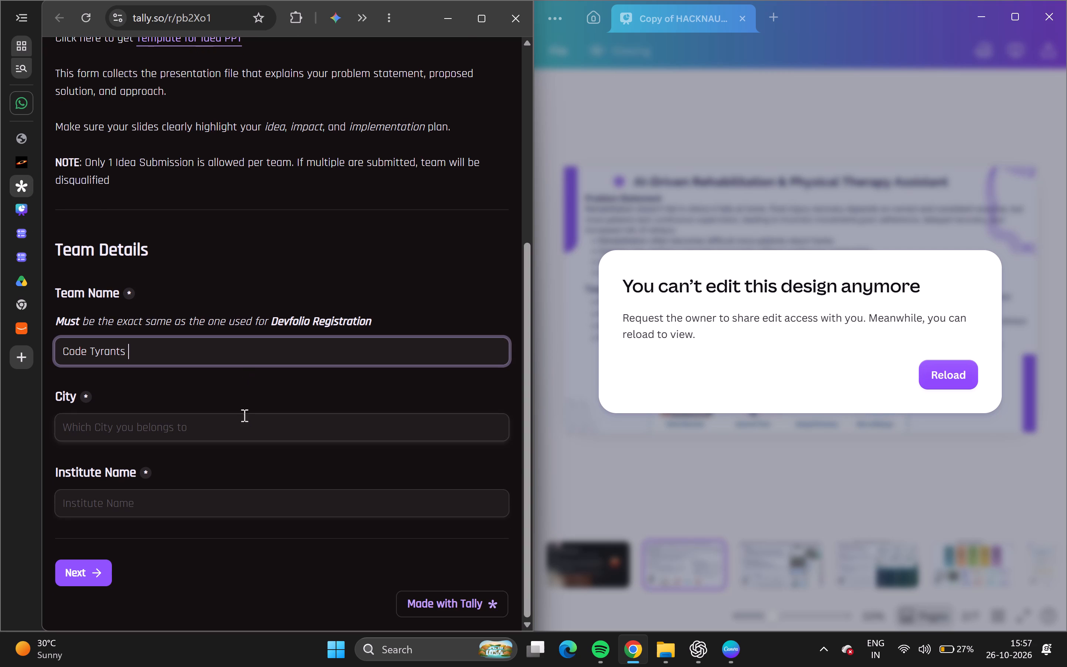
click(221, 431)
click(197, 471)
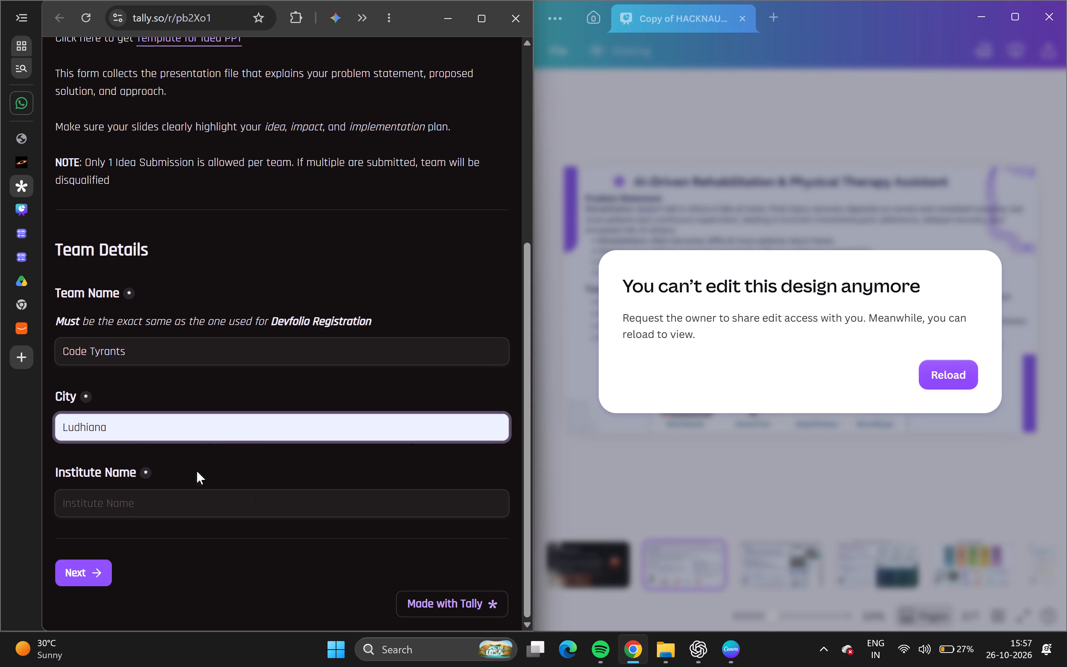
Enter "Guru nanak dev engineering college , ludhiana" as the institute name and proceed to the Team Composition page.
click(173, 510)
text(Guru nana)
key(BackSpace)
key(BackSpace)
key(BackSpace)
key(BackSpace)
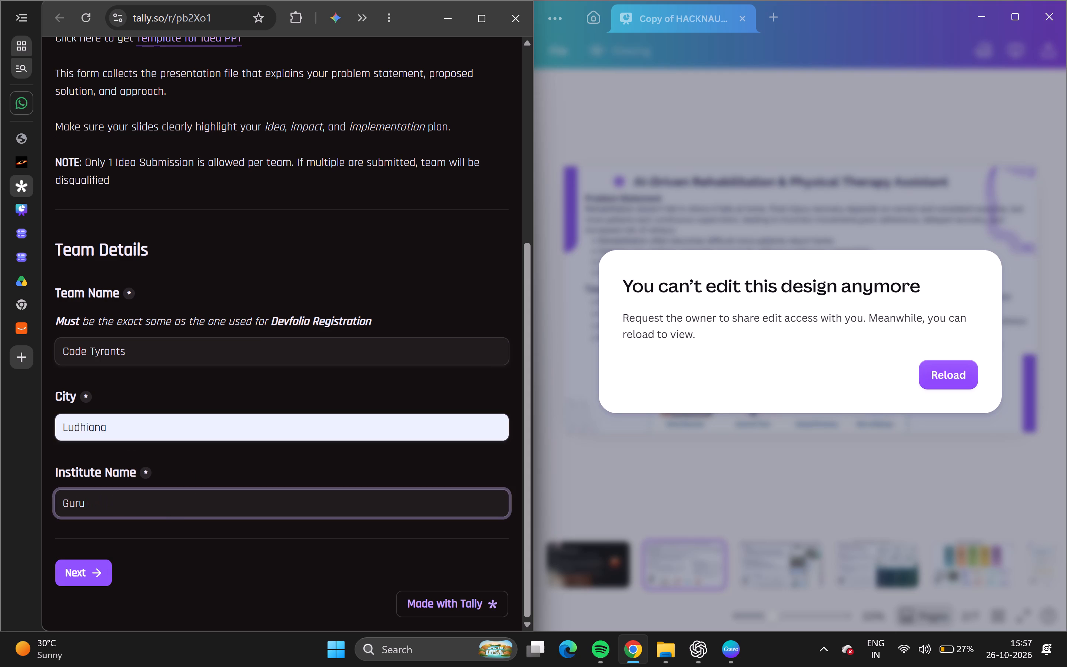
text(nanak dev engineering college)
key(space)
text(, ludi)
key(BackSpace)
text(hiana)
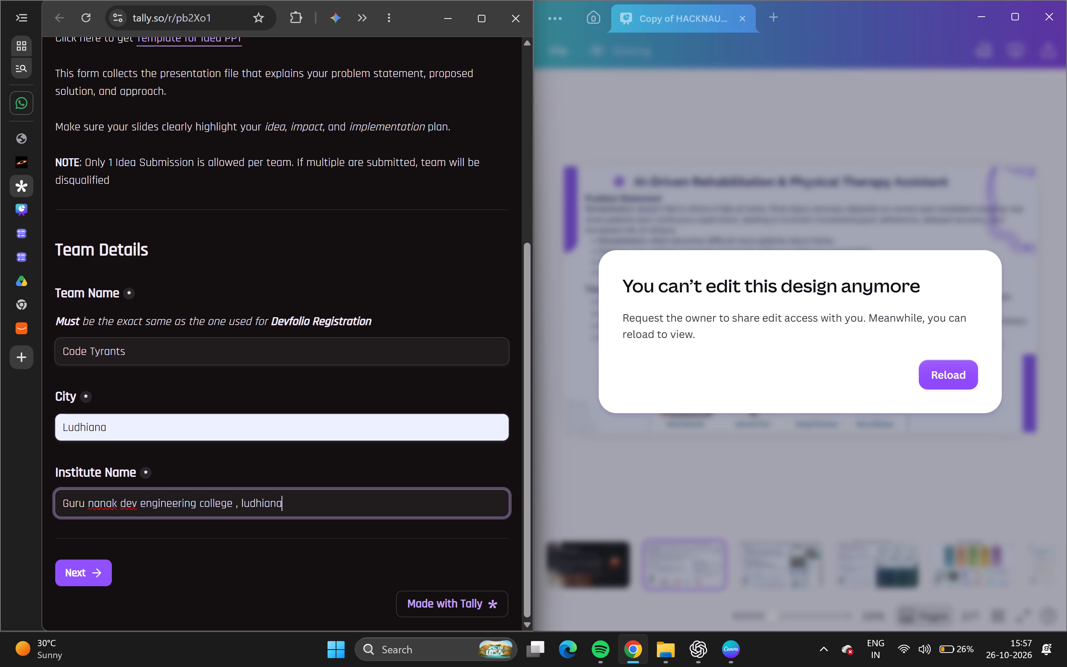
click(63, 564)
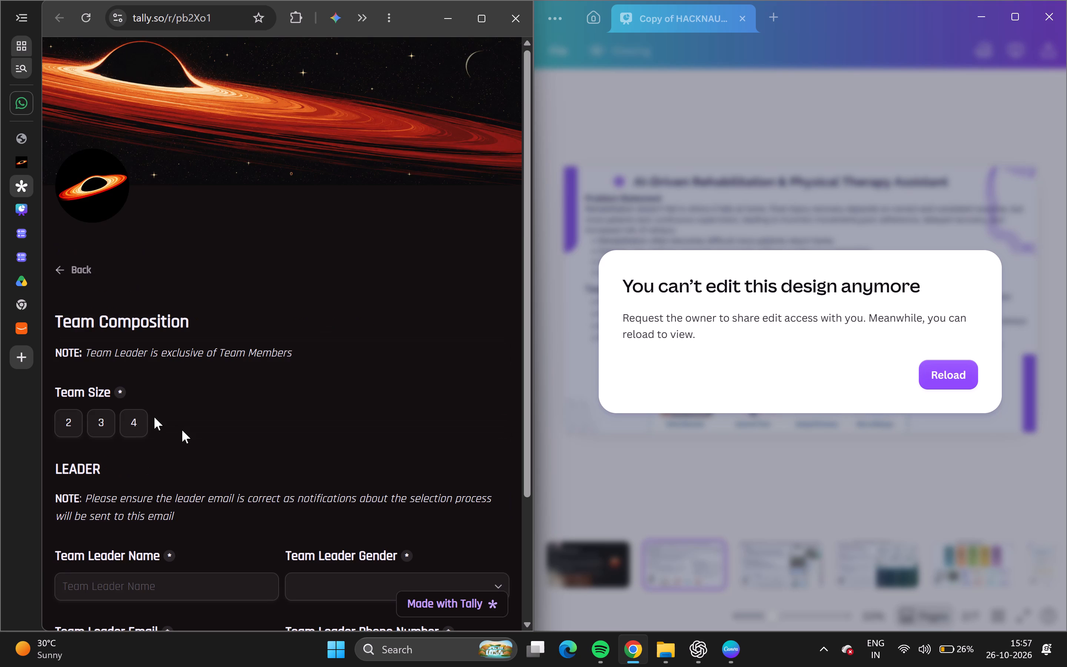
Set the team size to 4.
scroll(182, 430, down, 1)
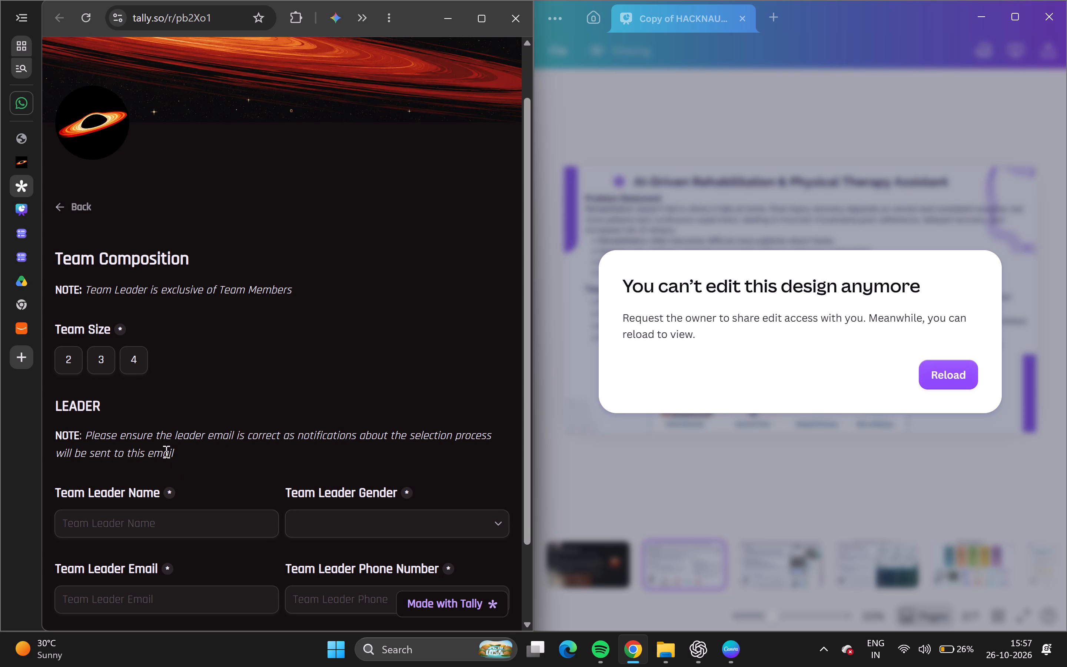
scroll(165, 451, down, 1)
click(135, 344)
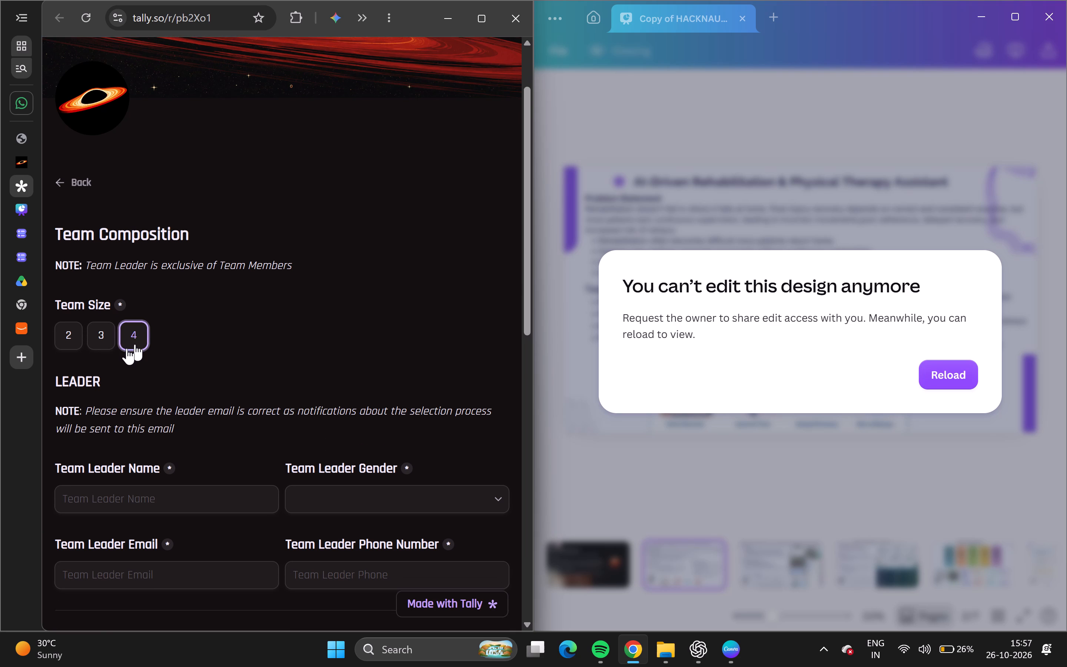
Fill in the team leader's name and email from the first saved profile and set the leader's gender to Male.
scroll(135, 344, down, 2)
click(126, 358)
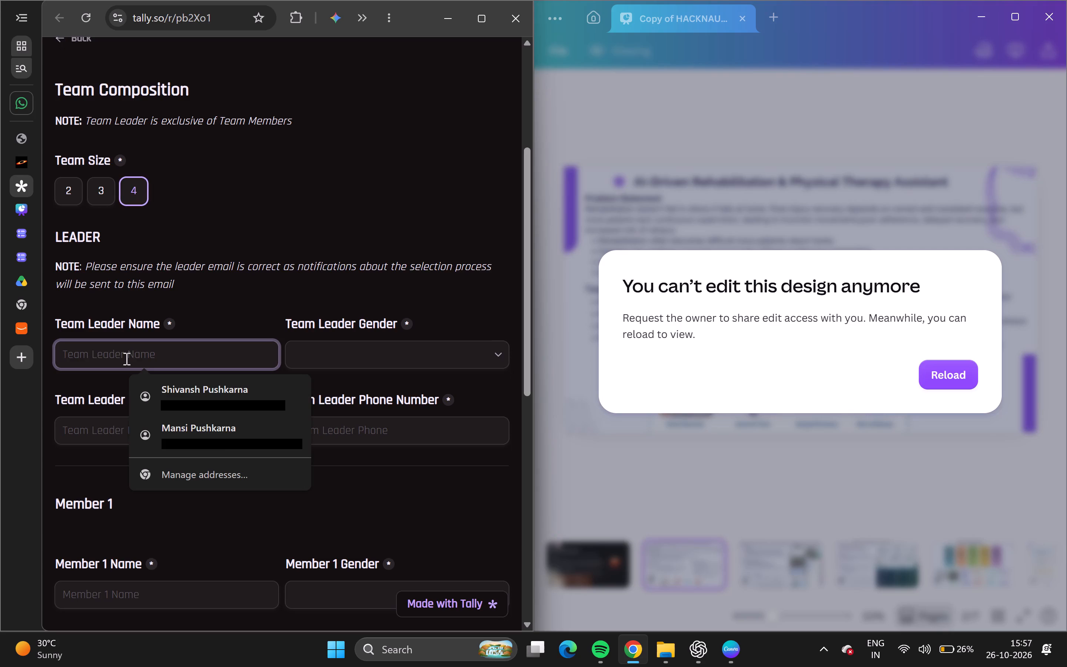
click(200, 401)
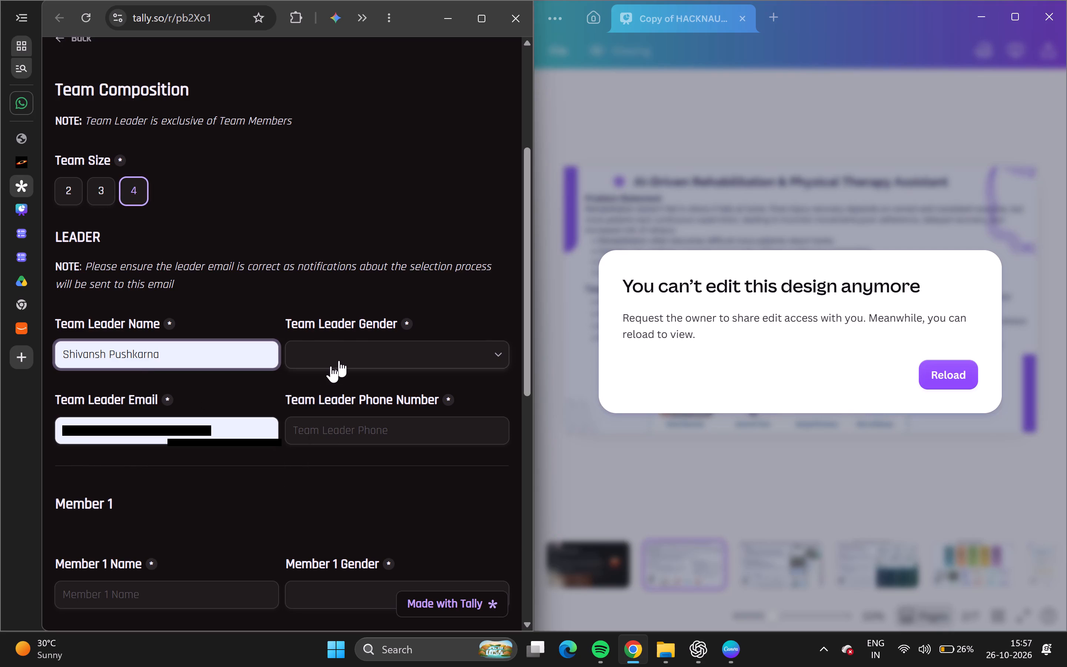
click(343, 356)
click(338, 393)
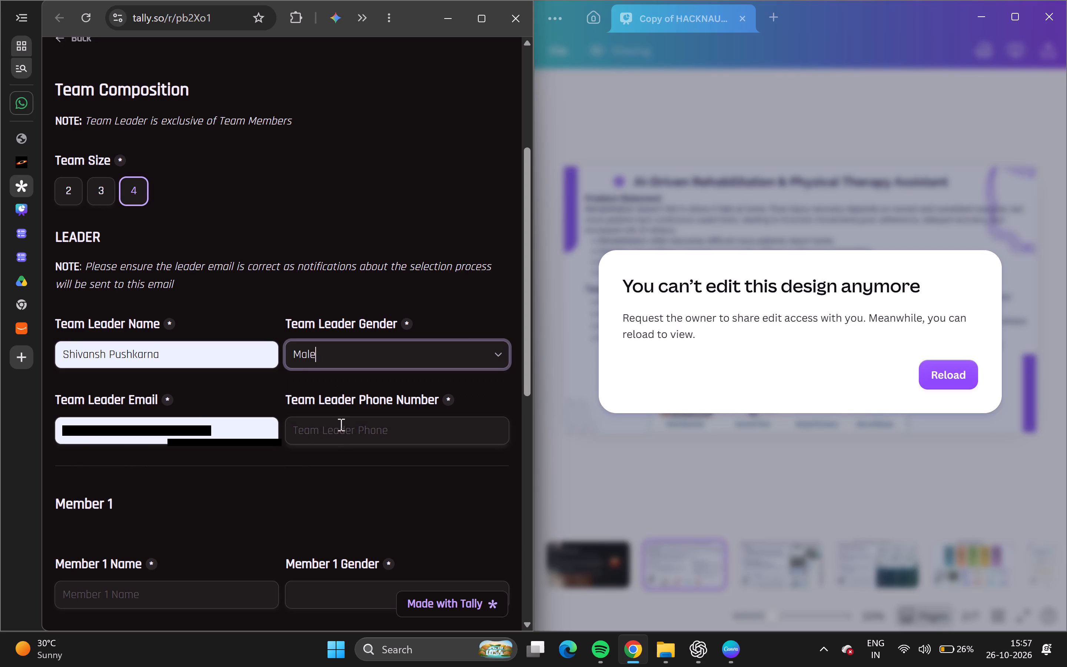
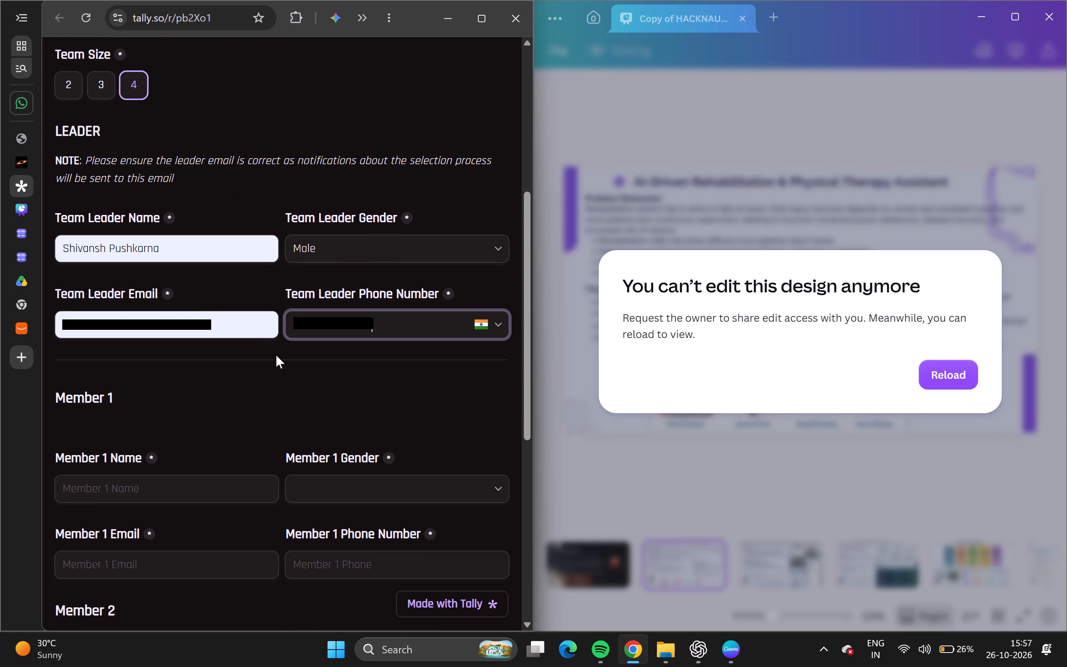
Enter the first team member's full name in the Member 1 section of the form.
scroll(276, 355, down, 1)
click(201, 424)
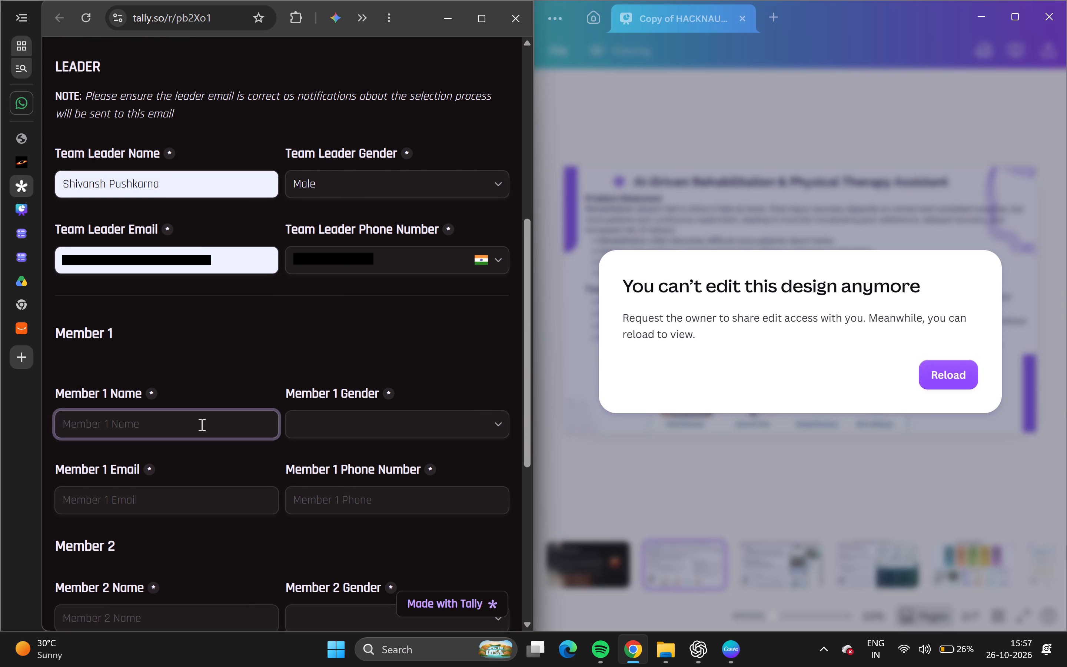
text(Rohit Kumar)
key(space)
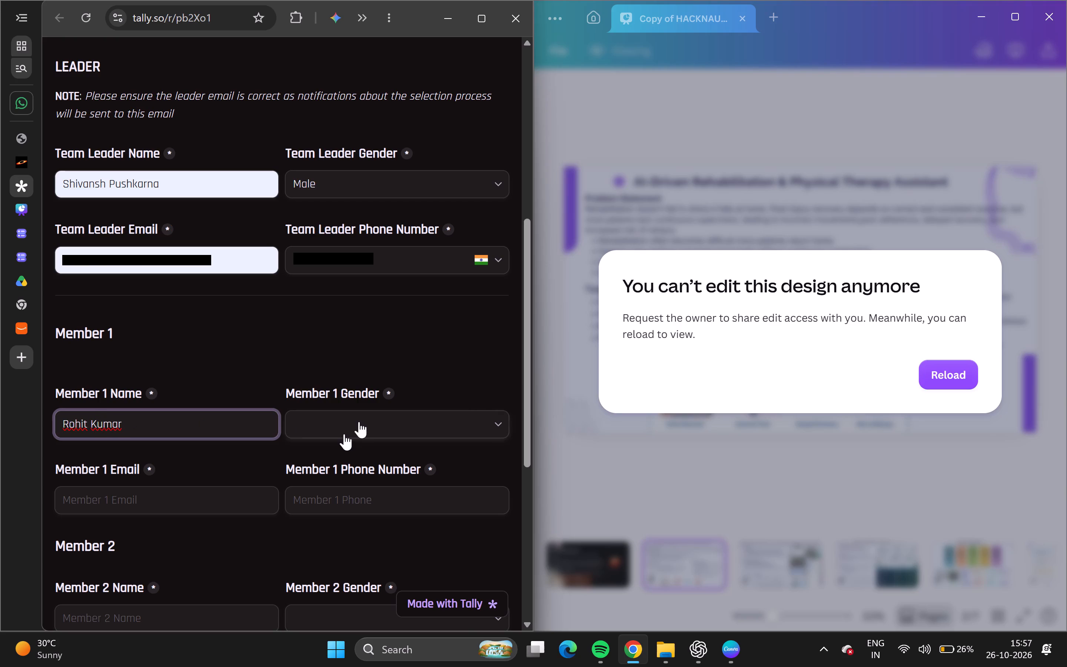
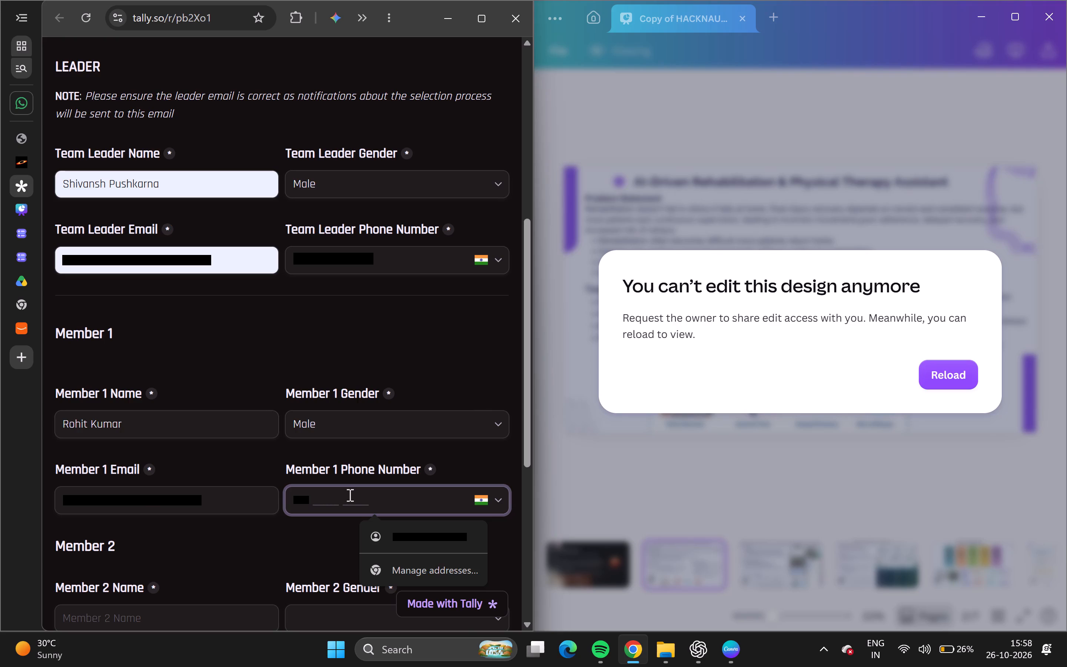
Enter the first team member's phone number in the Member 1 section of the form.
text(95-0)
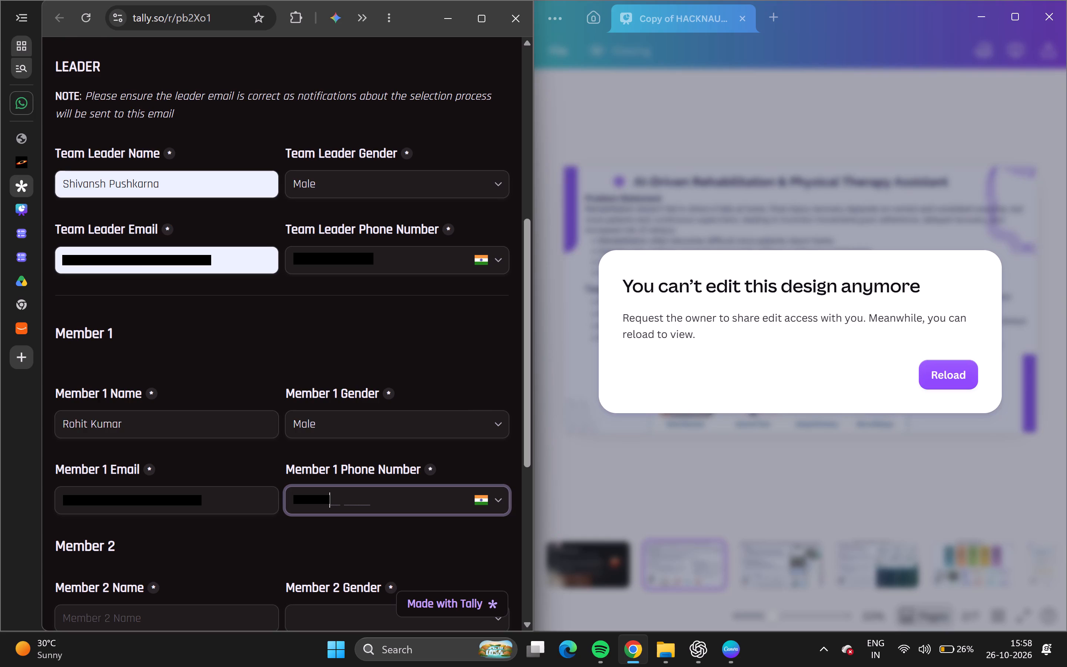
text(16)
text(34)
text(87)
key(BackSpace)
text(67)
Enter the second team member's full name in lowercase in the Member 2 section.
scroll(303, 489, down, 1)
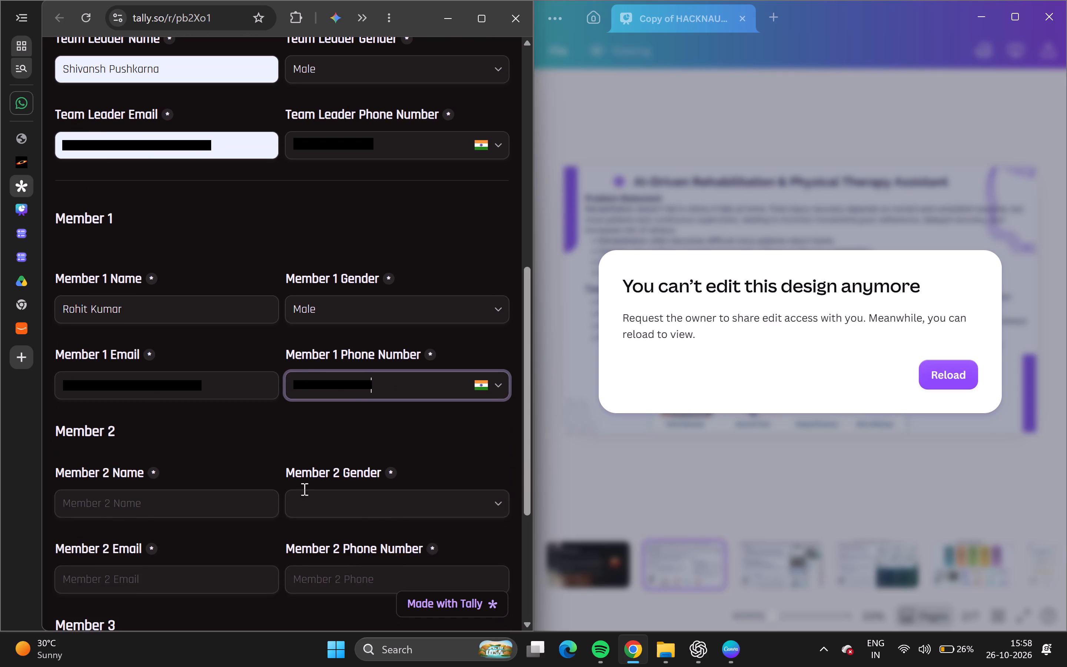
scroll(303, 489, down, 1)
click(195, 507)
scroll(195, 507, down, 2)
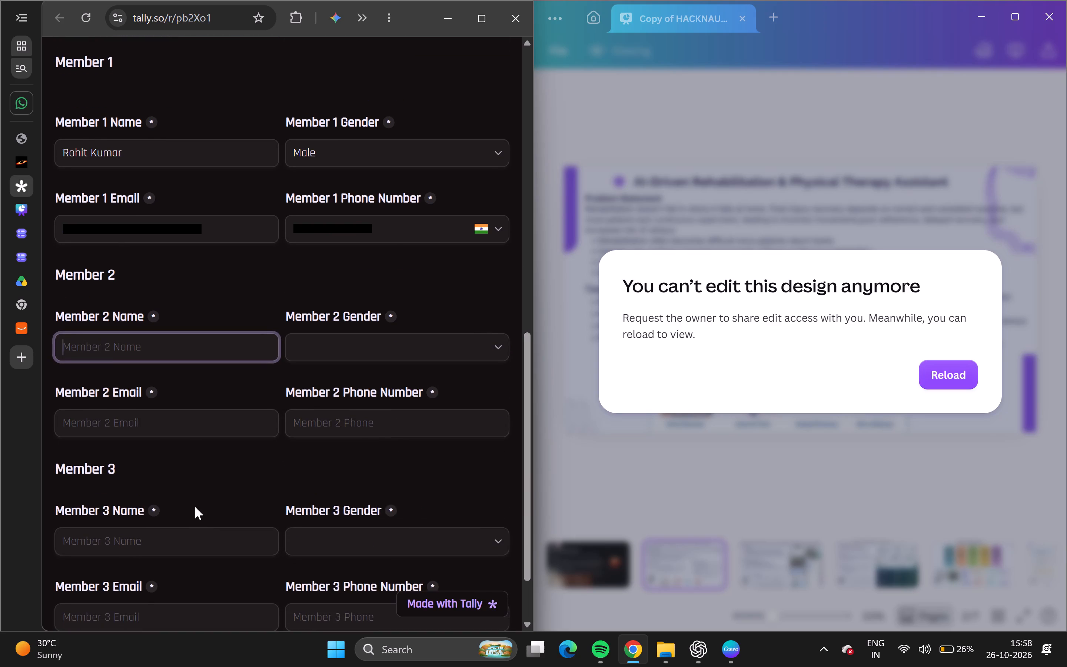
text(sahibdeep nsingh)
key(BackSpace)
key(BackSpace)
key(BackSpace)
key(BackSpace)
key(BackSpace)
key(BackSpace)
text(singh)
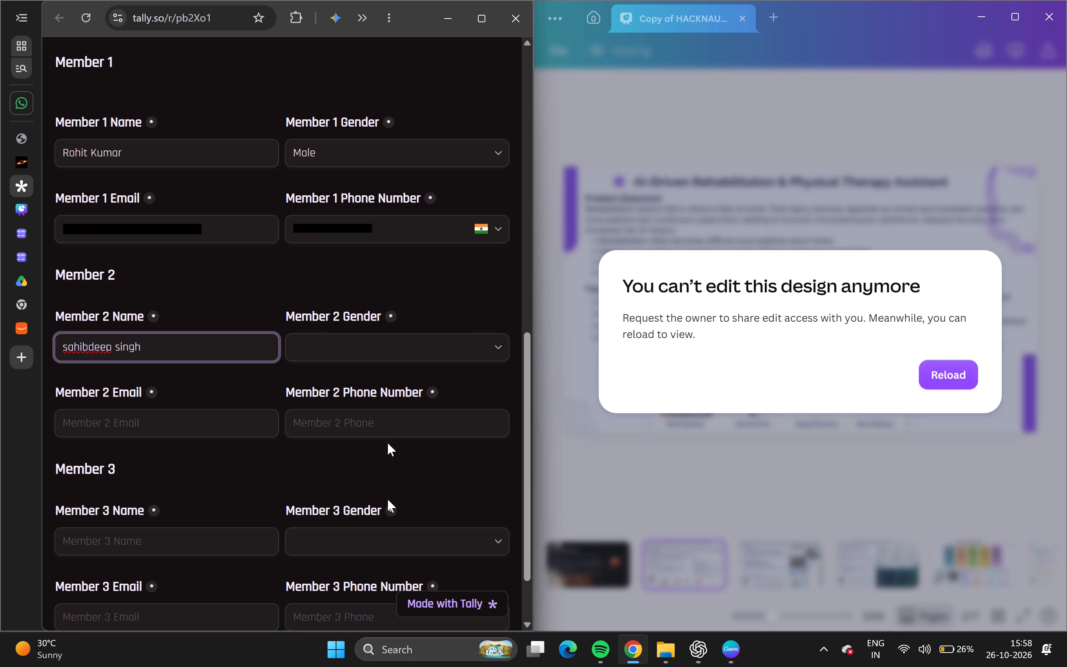
Set the Member 2 gender to Male.
click(381, 354)
click(364, 383)
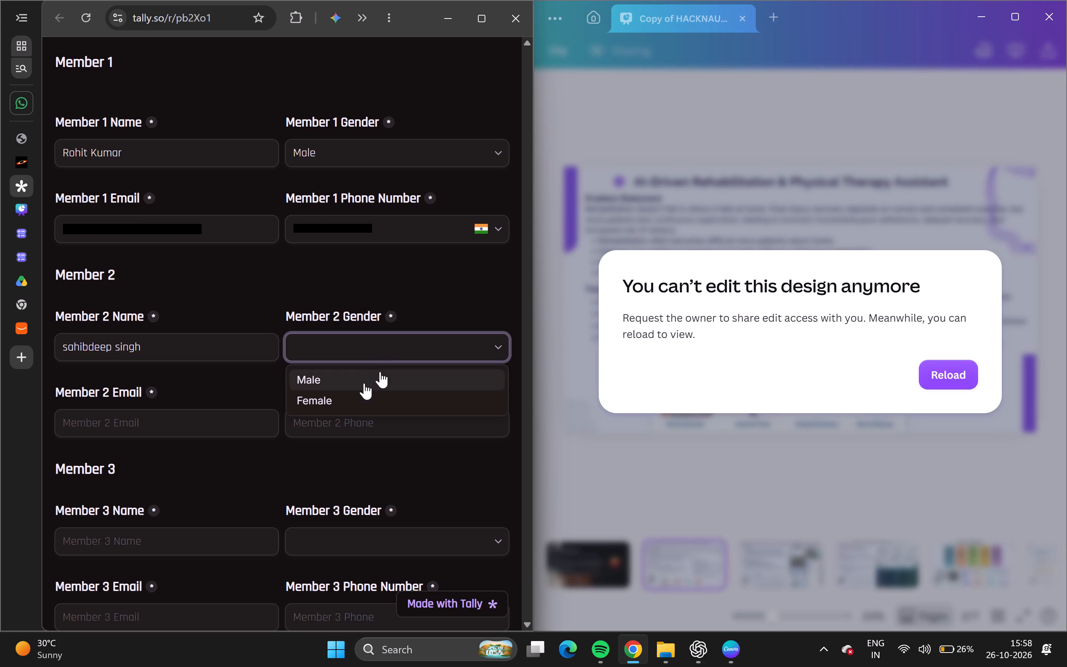
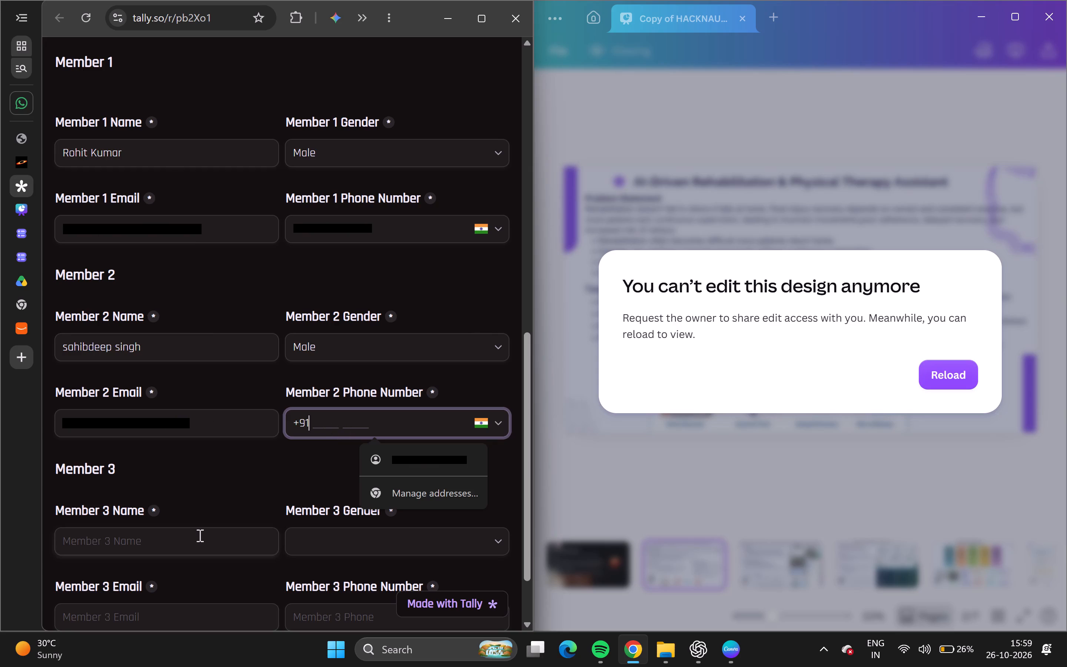
Enter the third team member's full name in lowercase in the Member 3 section.
click(199, 535)
scroll(199, 535, down, 1)
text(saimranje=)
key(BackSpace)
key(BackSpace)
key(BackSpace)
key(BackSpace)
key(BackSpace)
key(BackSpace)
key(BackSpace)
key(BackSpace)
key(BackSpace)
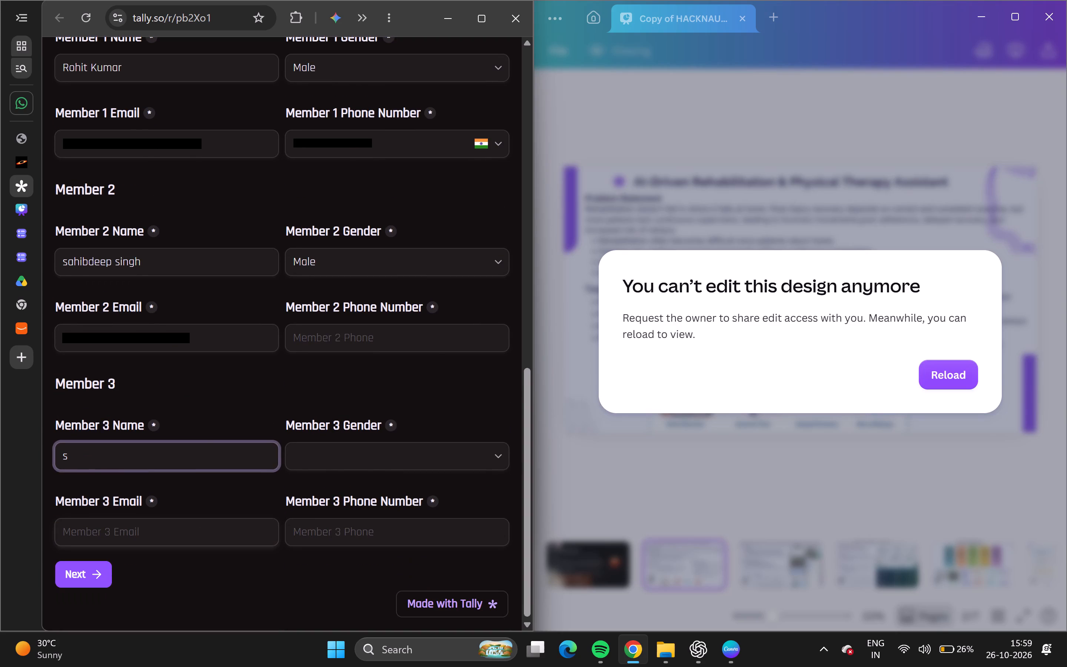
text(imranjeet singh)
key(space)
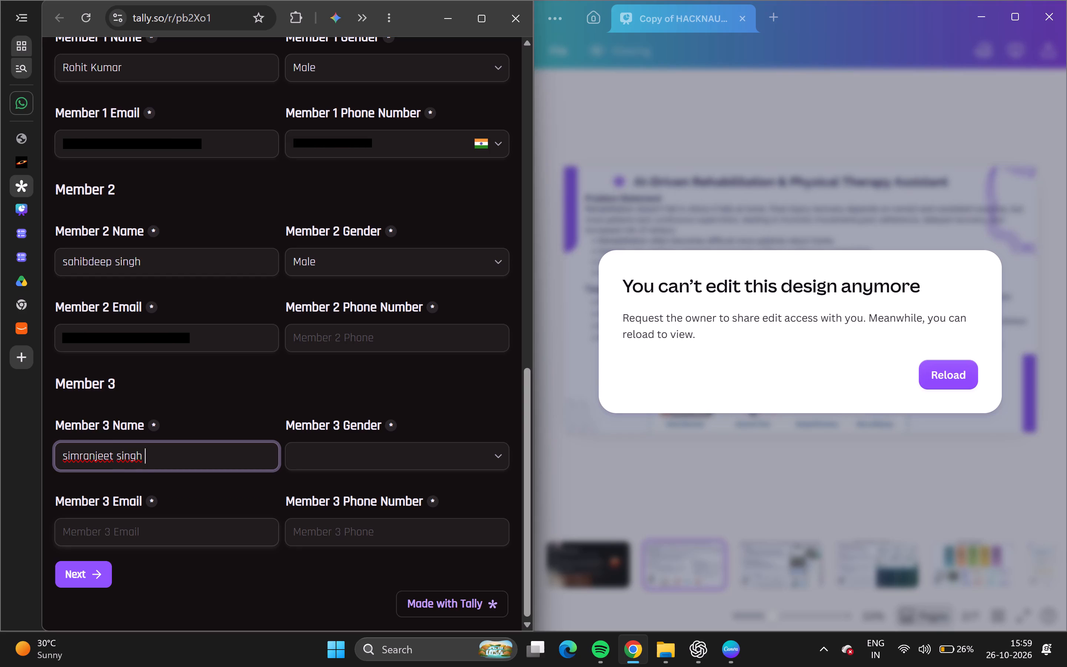
Open the gender choices for Member 3.
click(365, 453)
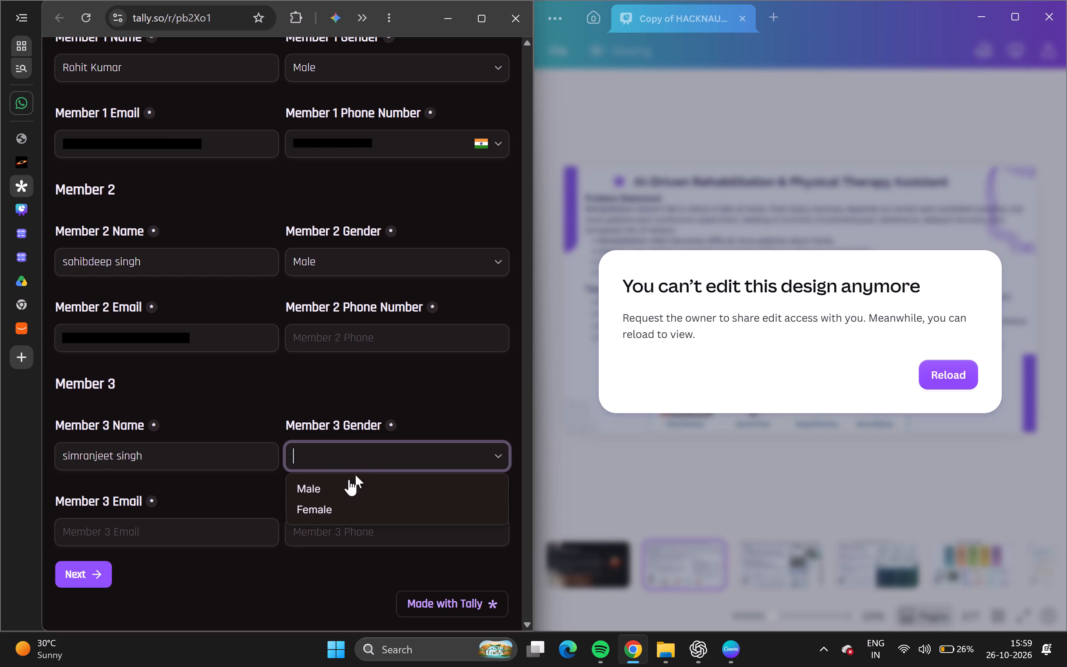
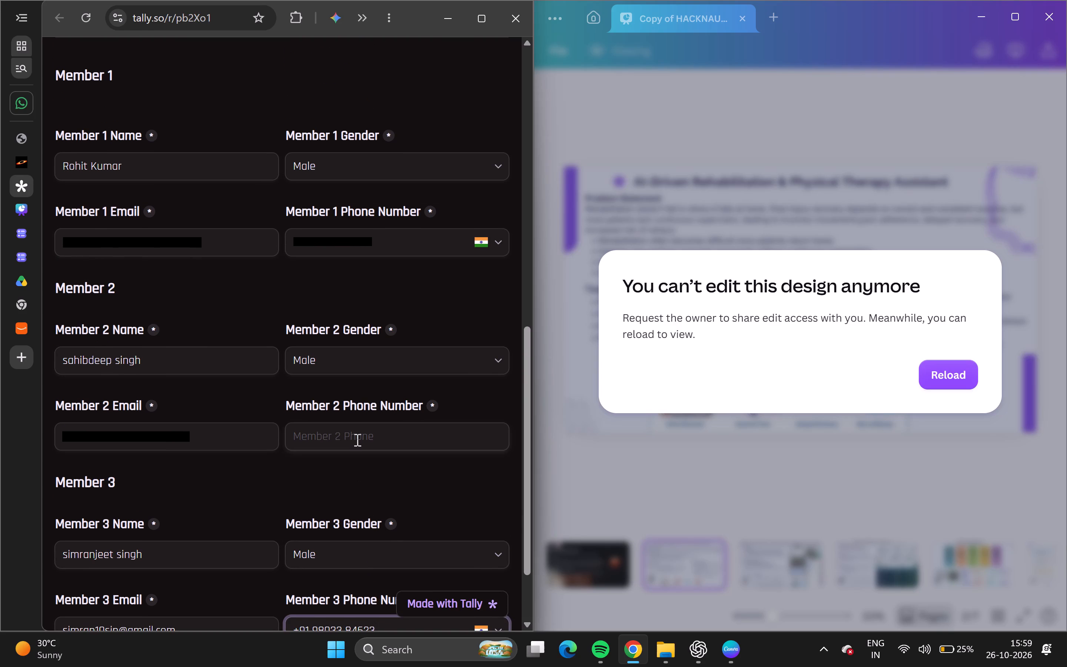
Enter the second team member's phone number in the Member 2 section.
click(356, 439)
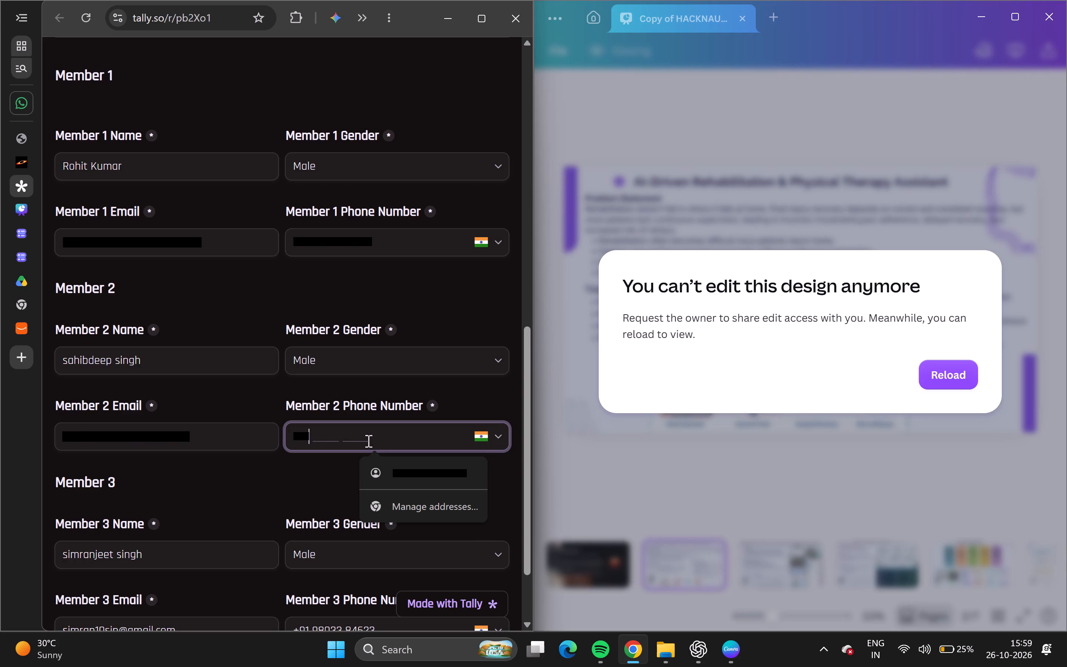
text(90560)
drag(368, 441, 368, 452)
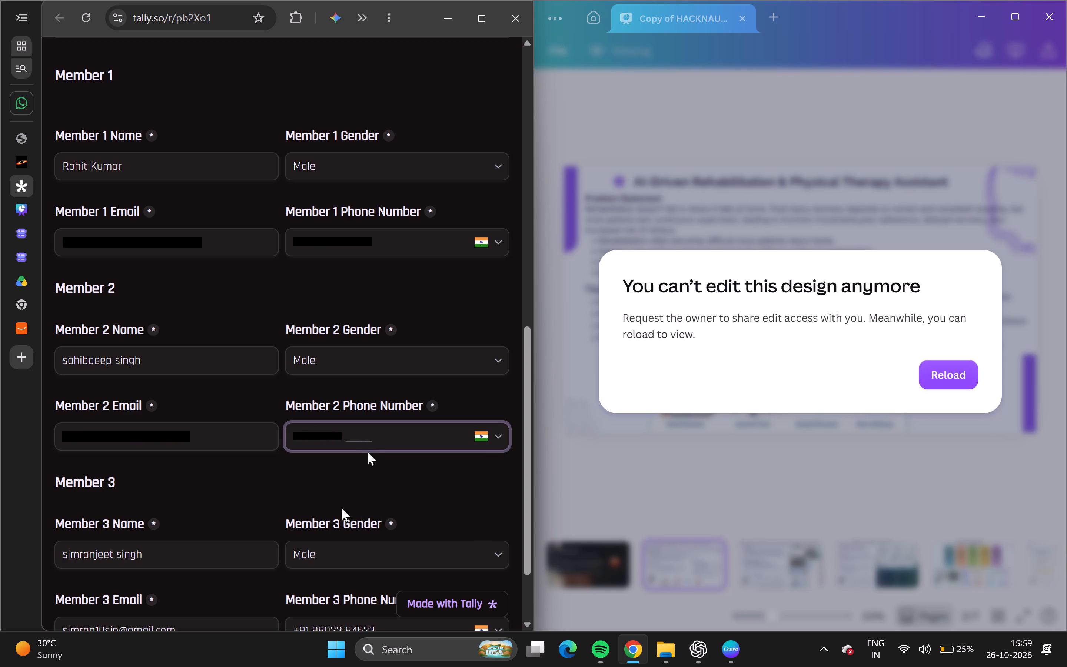
drag(368, 452, 368, 461)
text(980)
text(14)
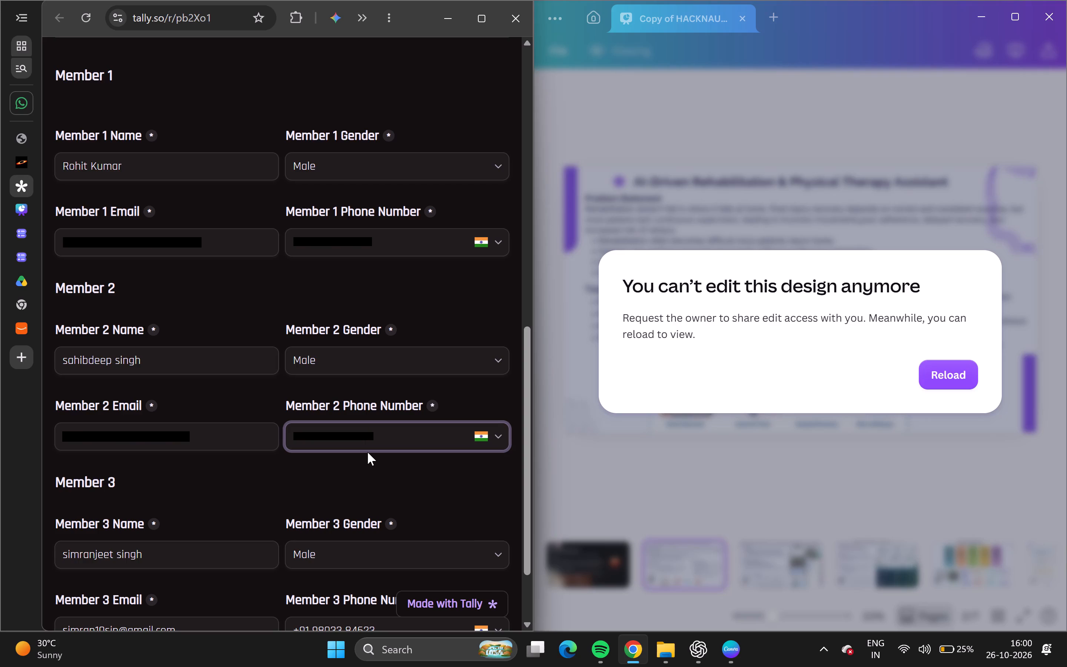
Review the leader and member details and advance to the form's Idea Submission page.
scroll(383, 286, up, 3)
scroll(383, 286, down, 1)
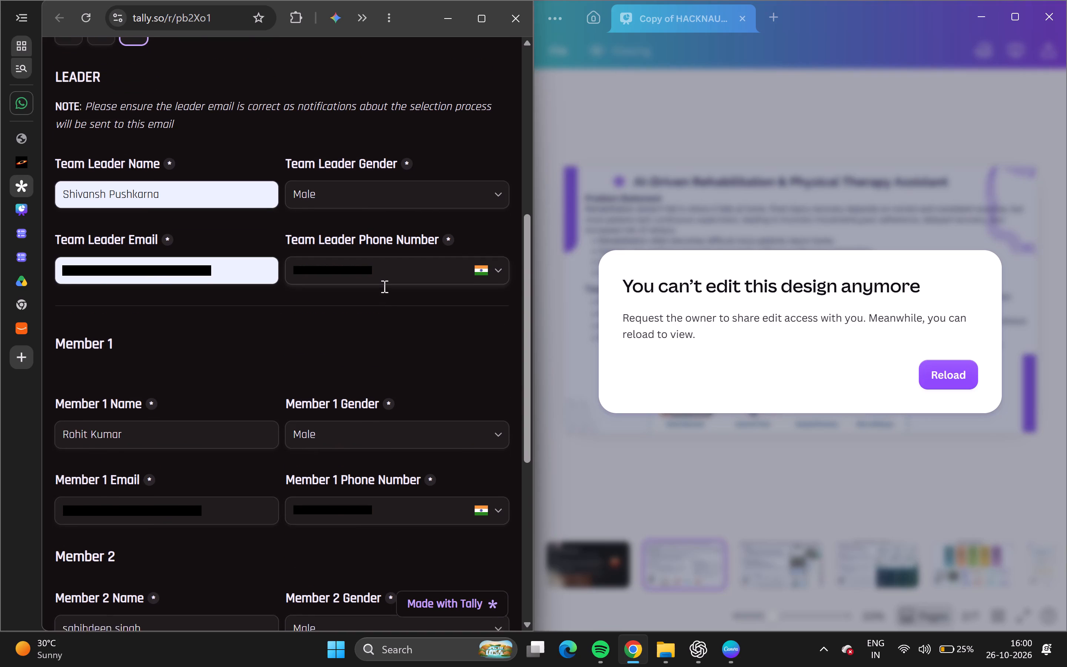
scroll(383, 286, down, 6)
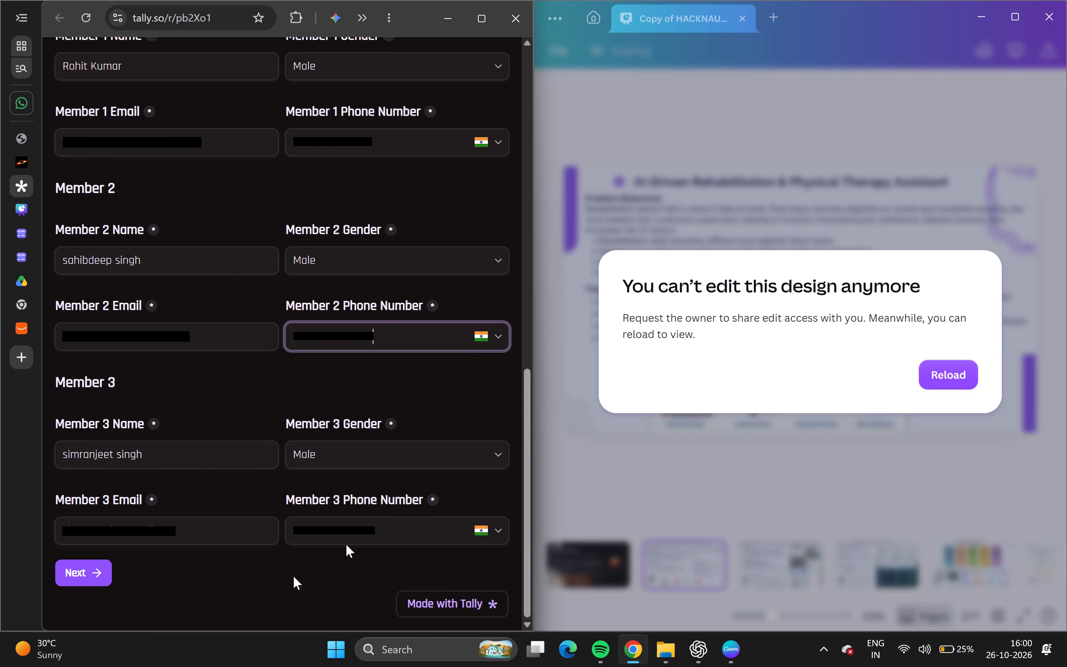
click(98, 569)
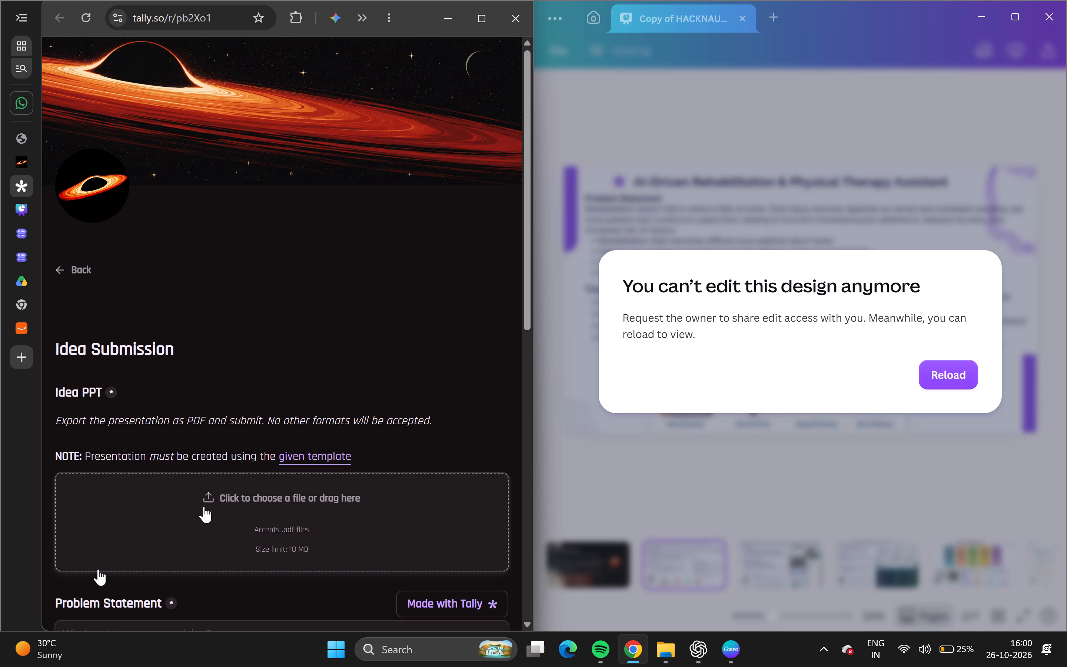
scroll(222, 505, down, 1)
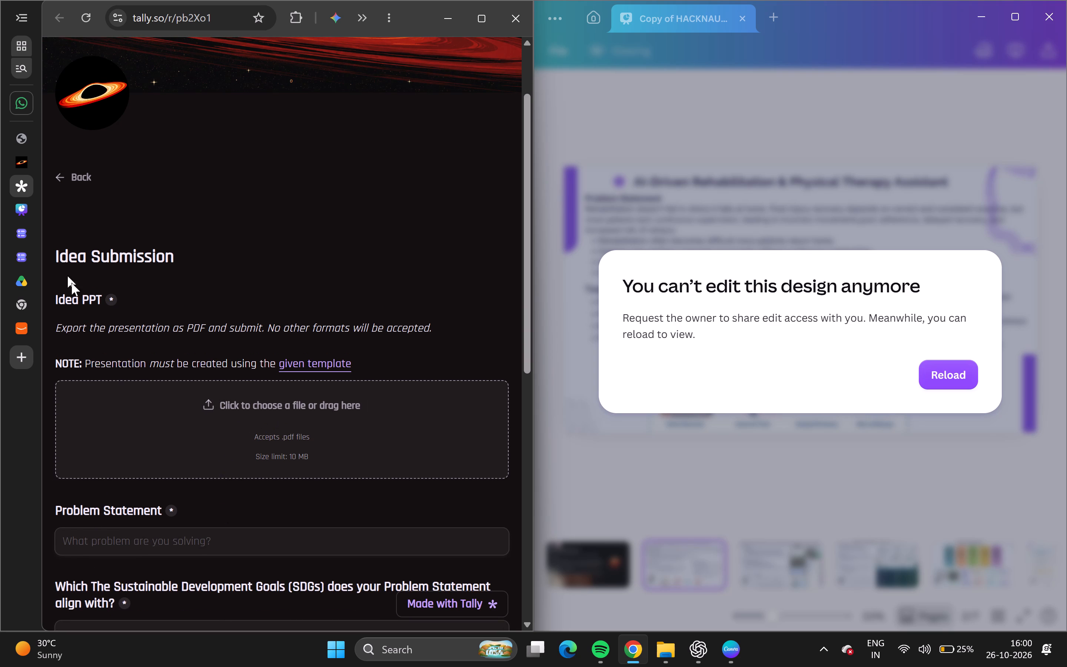
scroll(198, 391, down, 2)
click(205, 385)
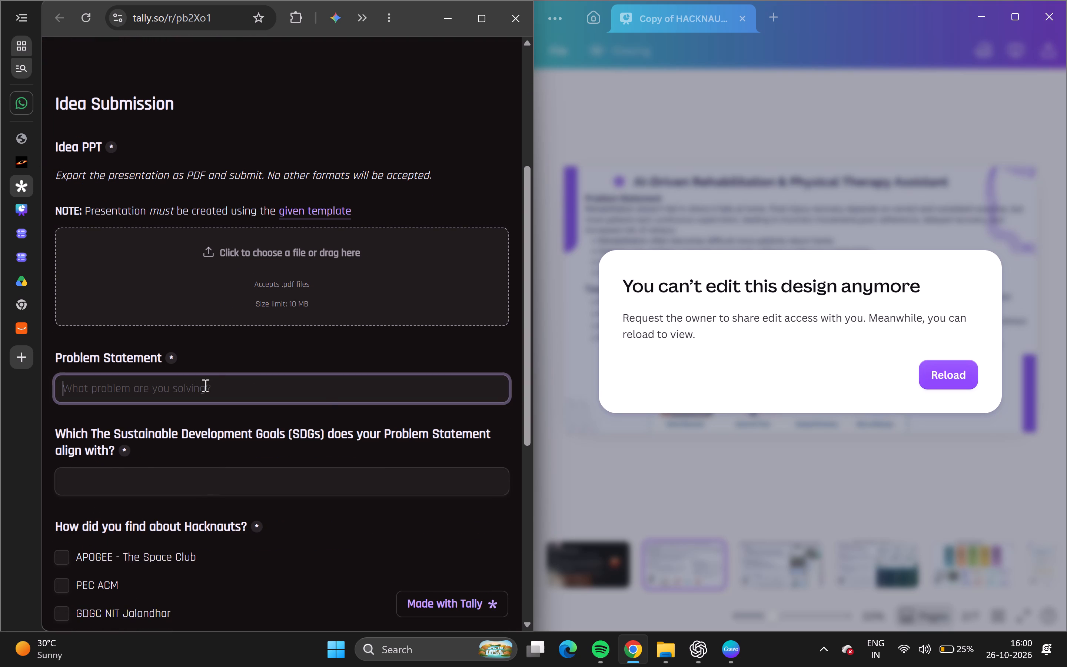
click(268, 480)
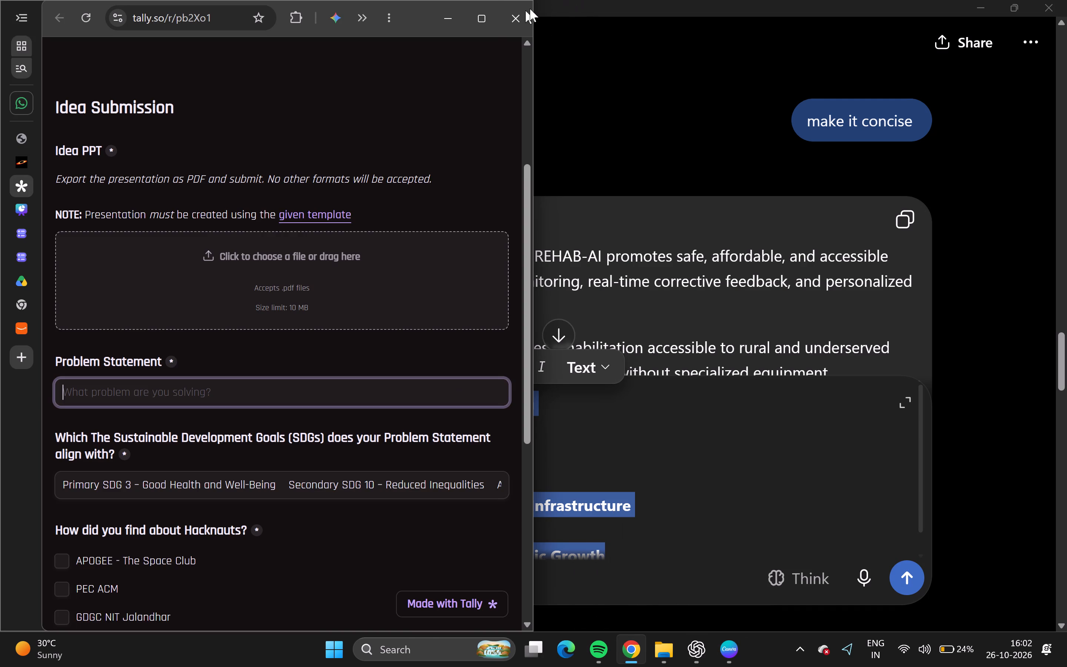
click(490, 20)
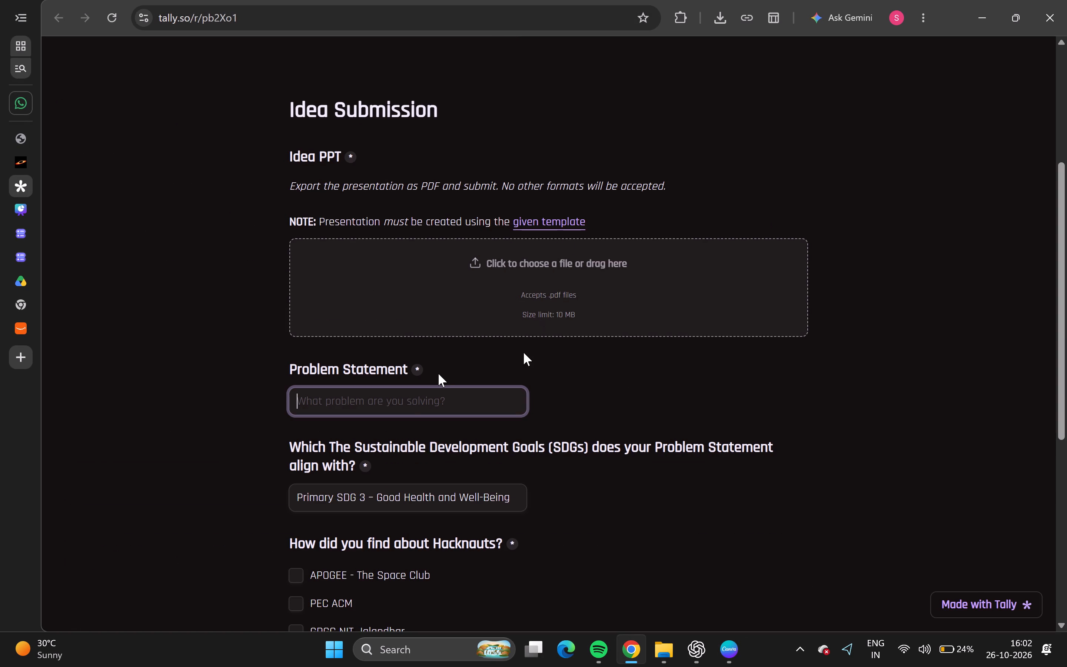
key(ctrl+v)
scroll(467, 404, right, 9)
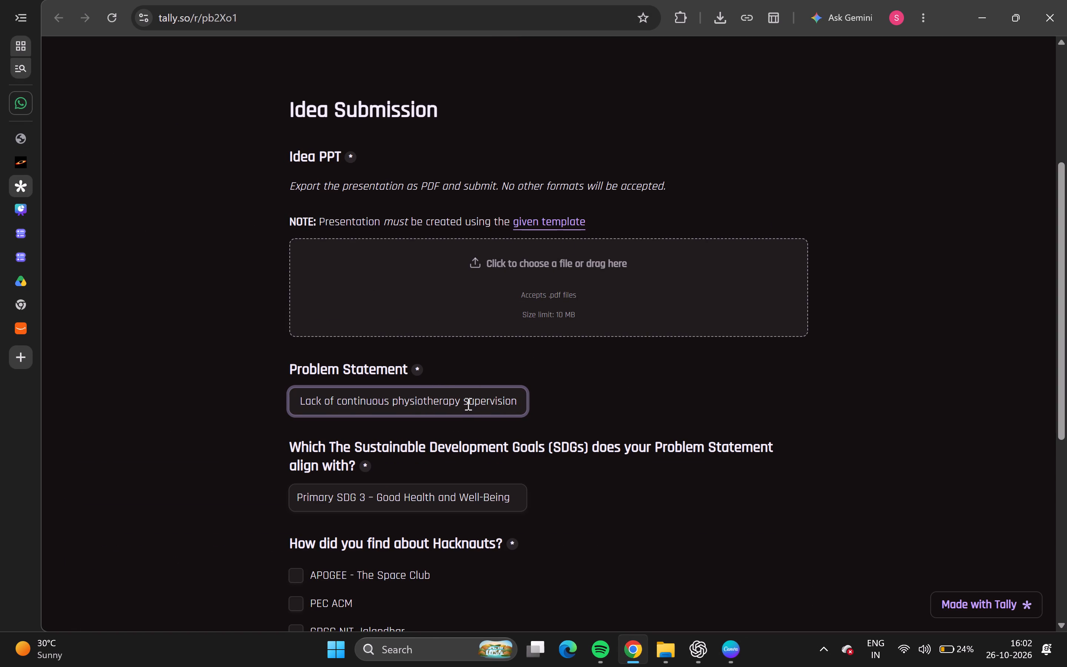
scroll(467, 404, left, 5)
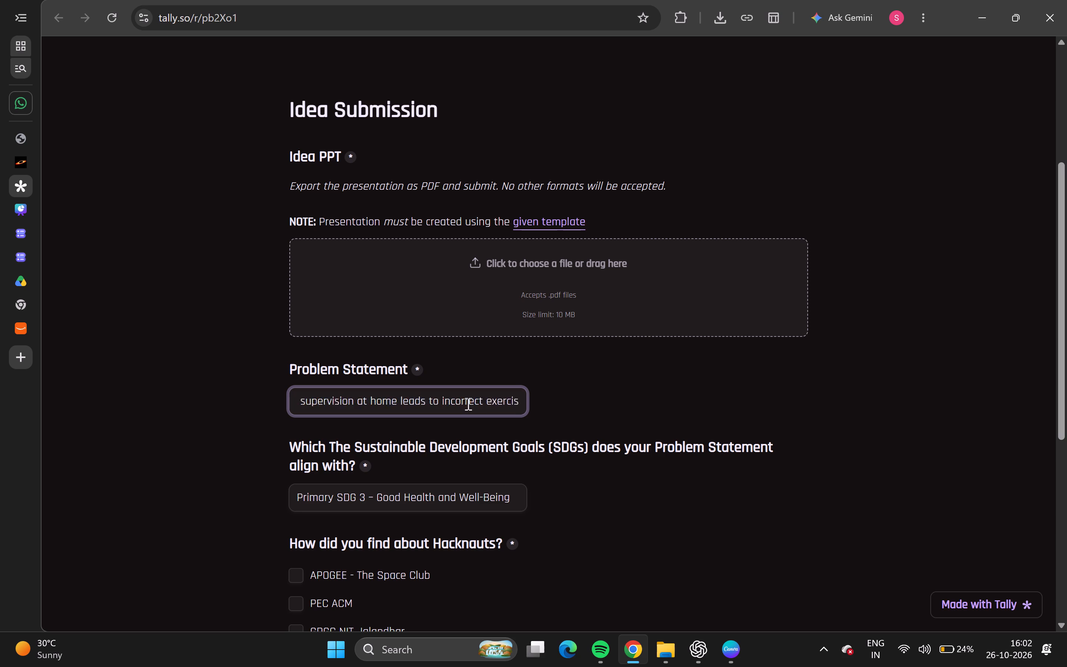
scroll(467, 404, left, 6)
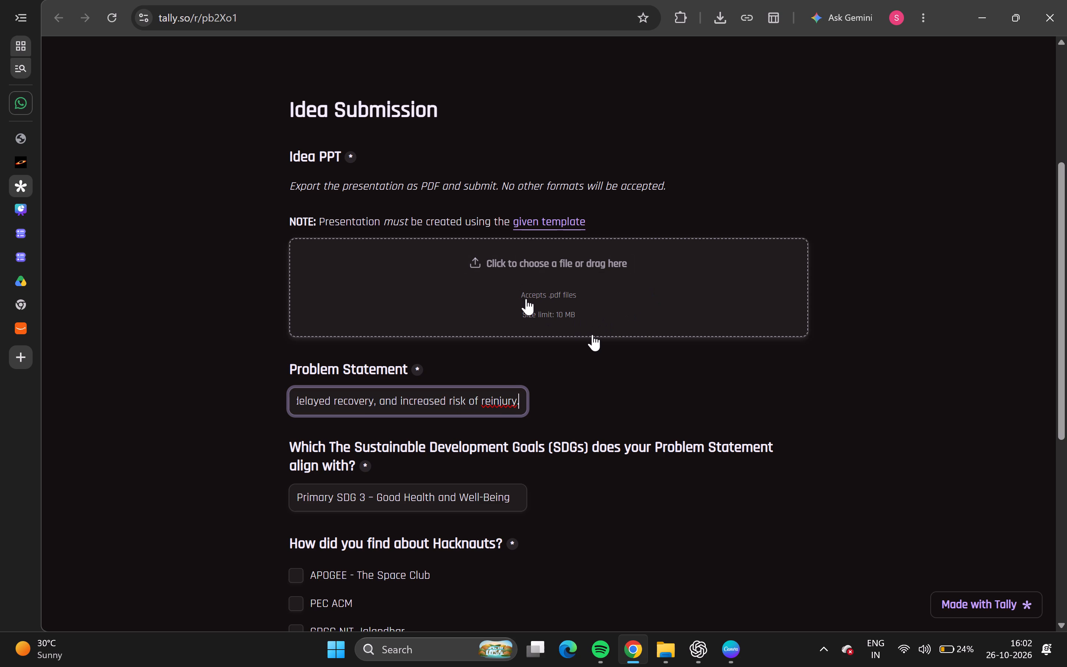
Download all pages of the Canva presentation as a PDF named "team code tyrants hackanauts" into the Downloads folder.
click(526, 299)
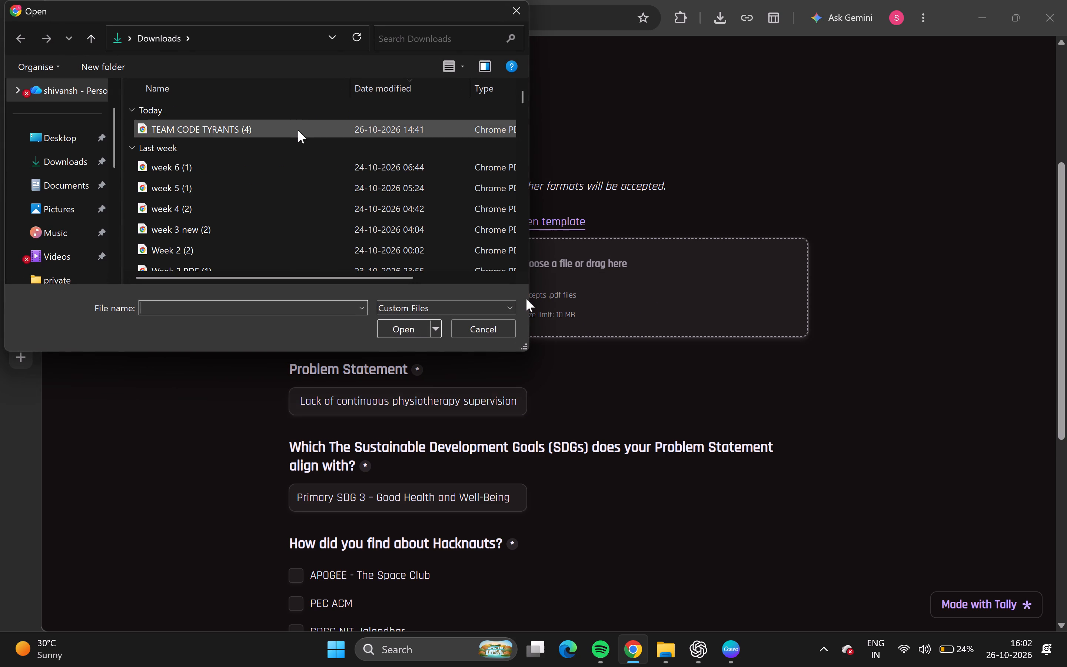
click(511, 14)
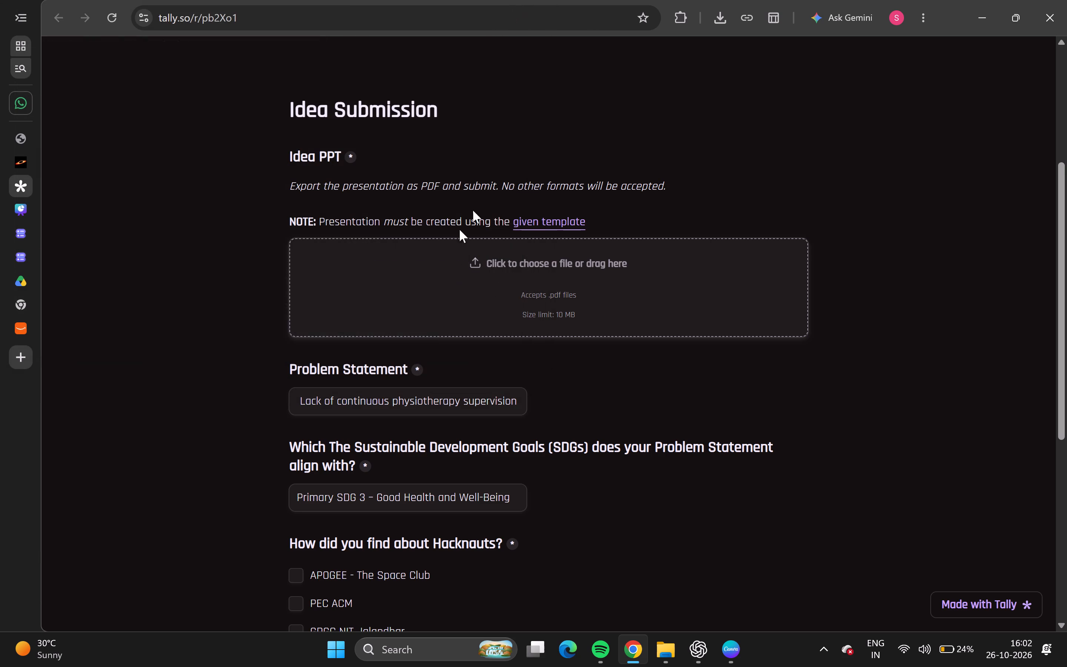
click(741, 651)
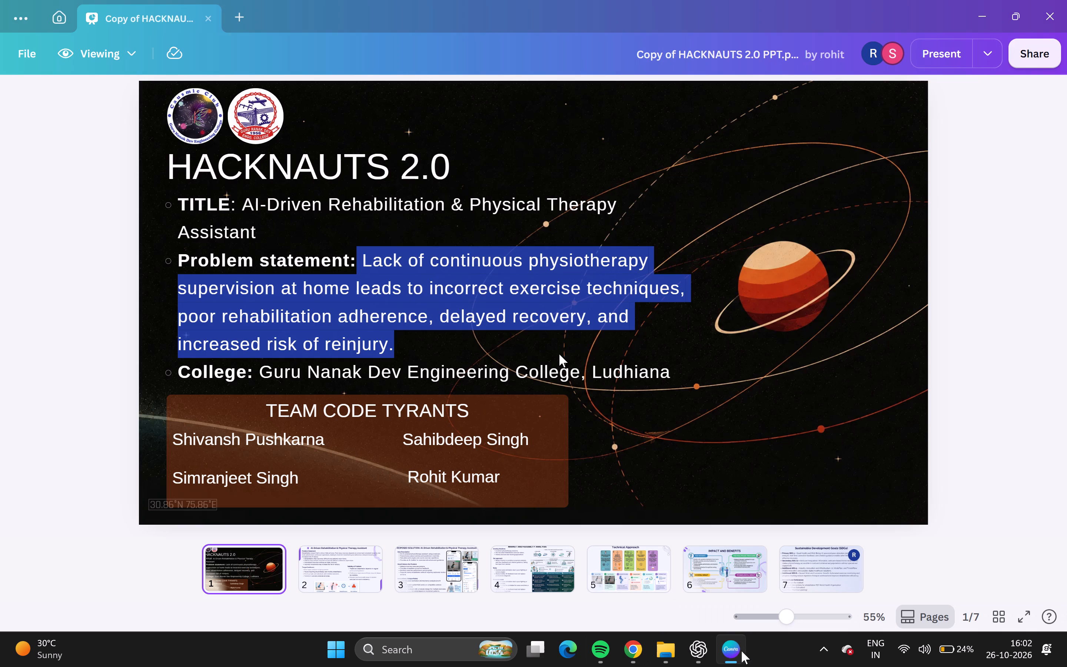
click(1044, 52)
click(797, 262)
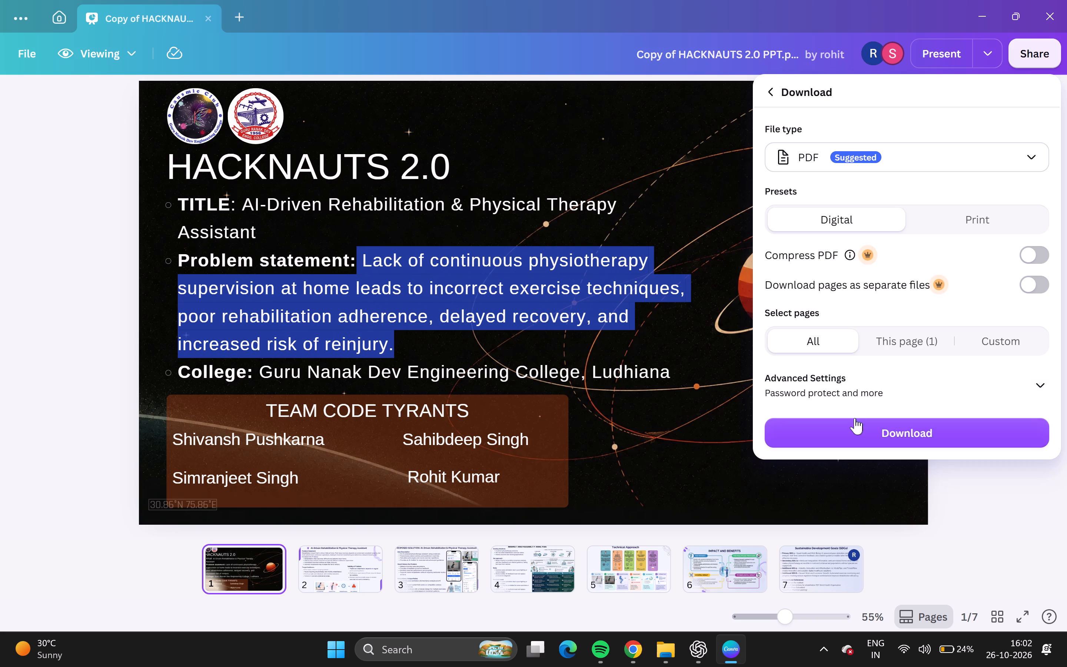
click(877, 432)
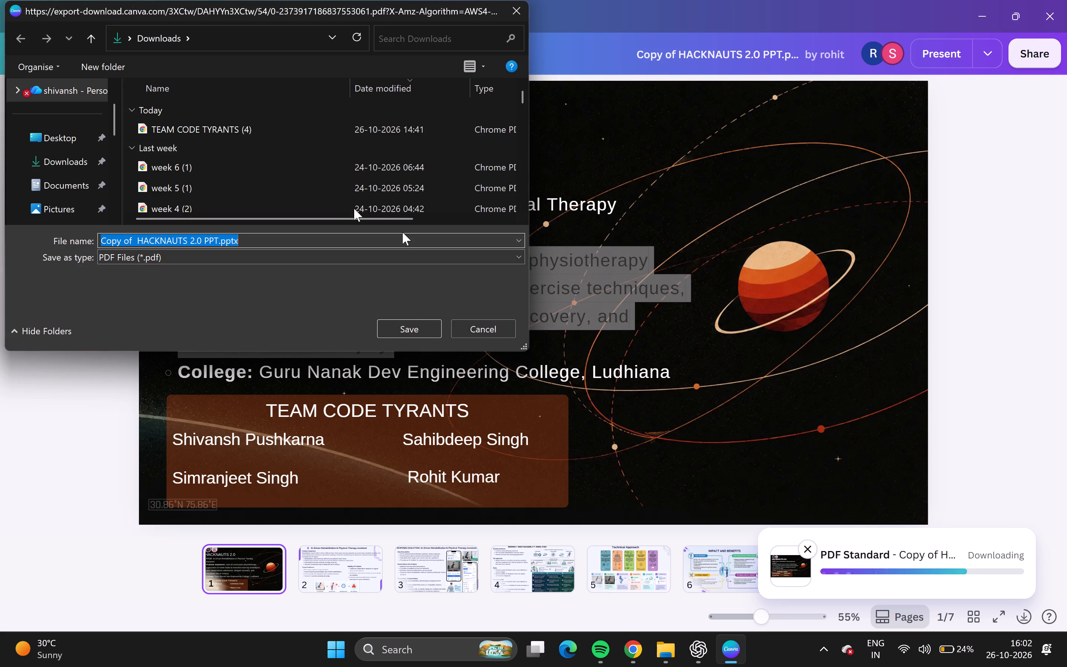
click(83, 166)
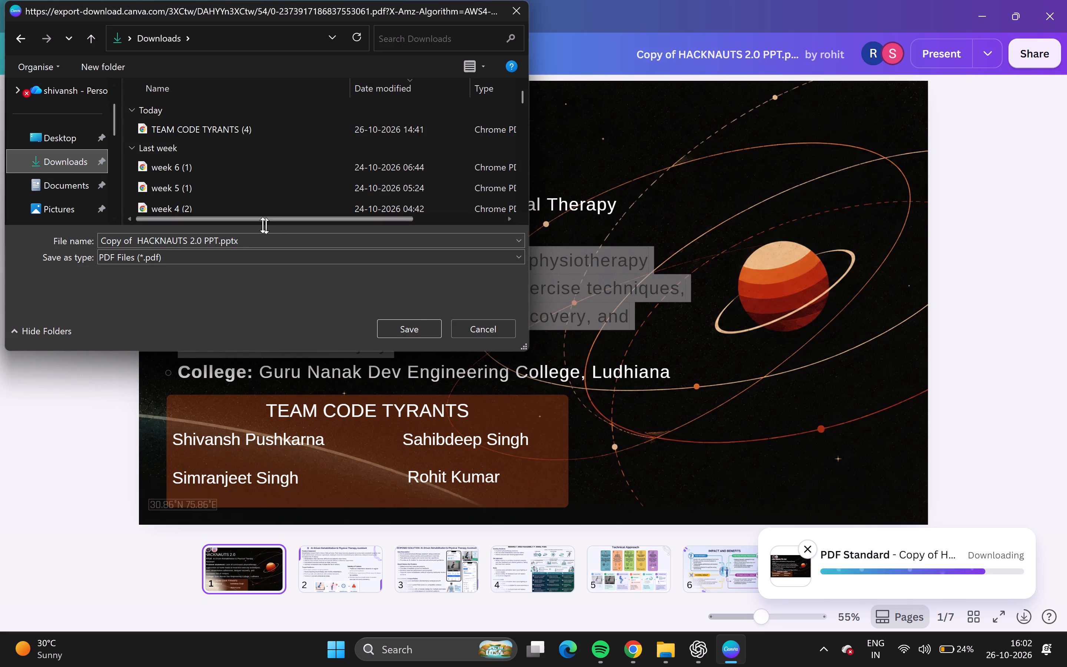
click(273, 239)
key(BackSpace)
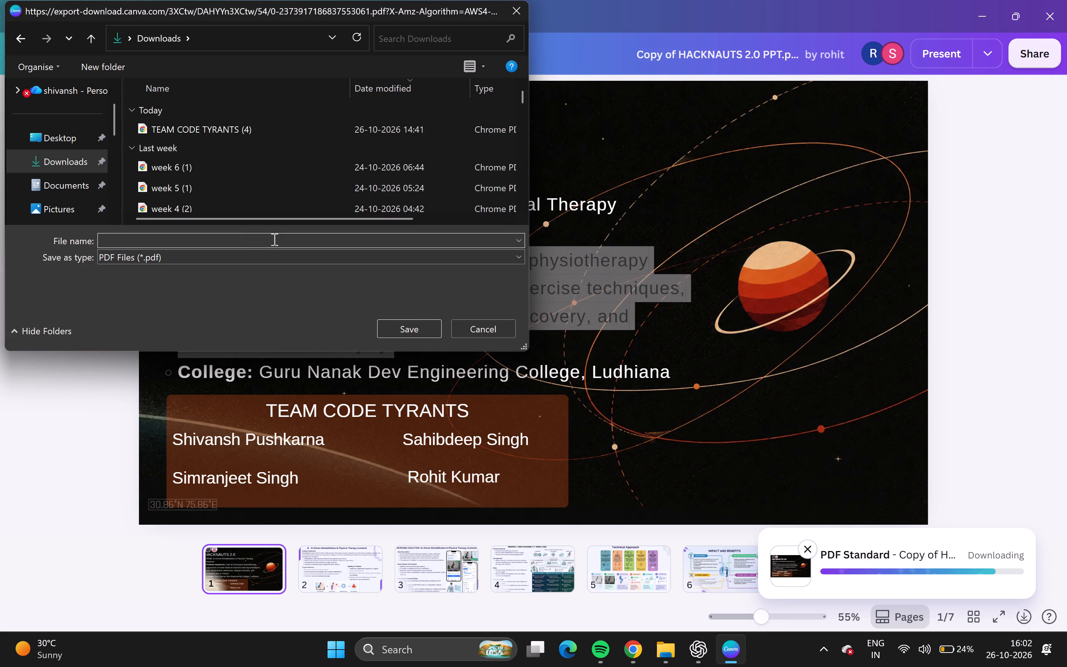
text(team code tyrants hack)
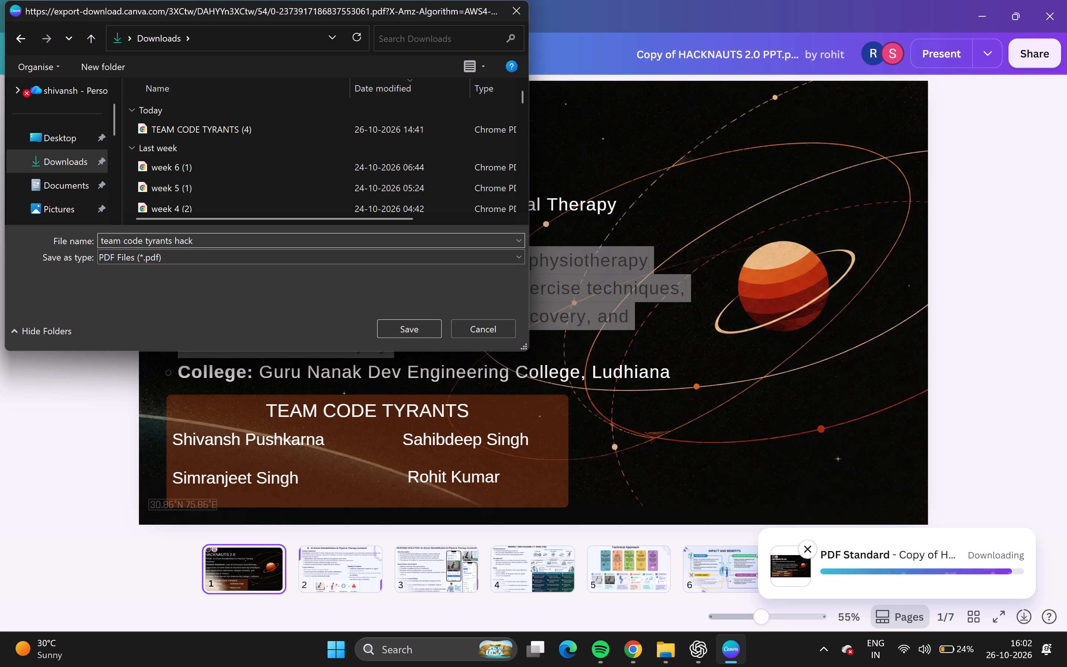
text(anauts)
click(409, 322)
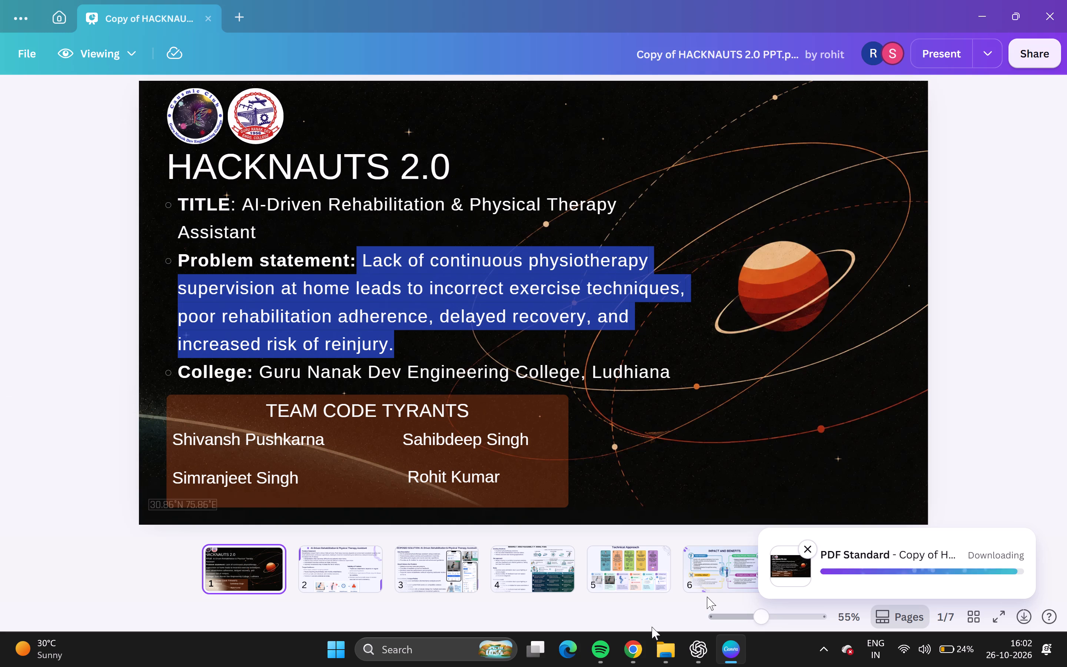
Open the team code tyrants hackanauts PDF from Downloads, review its pages and check its file entry in File Explorer.
click(660, 653)
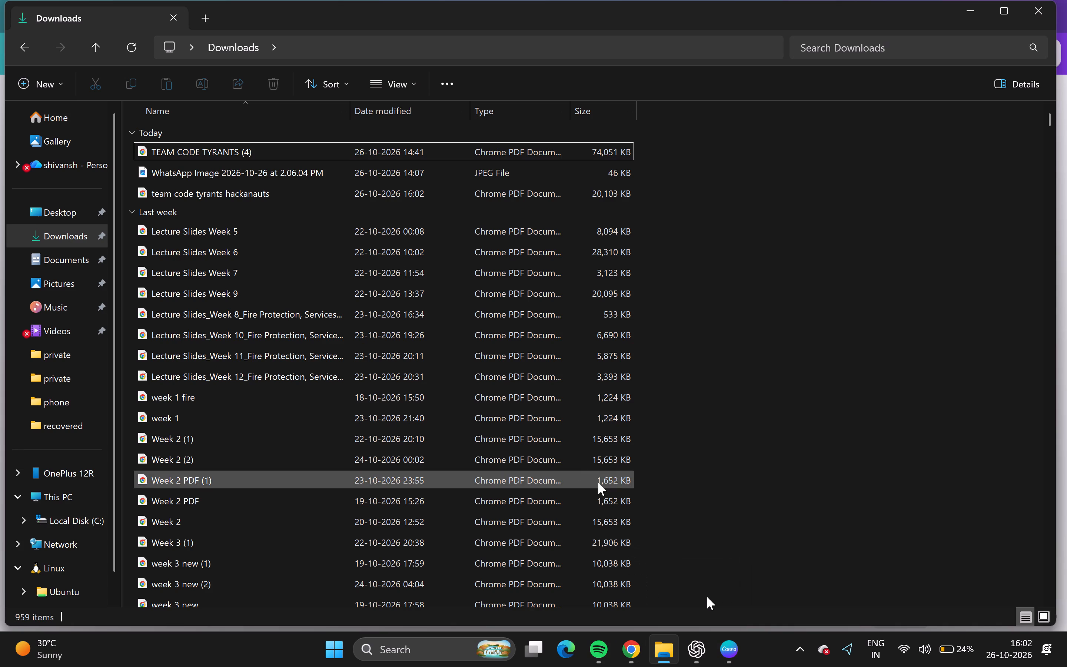
double_click(385, 188)
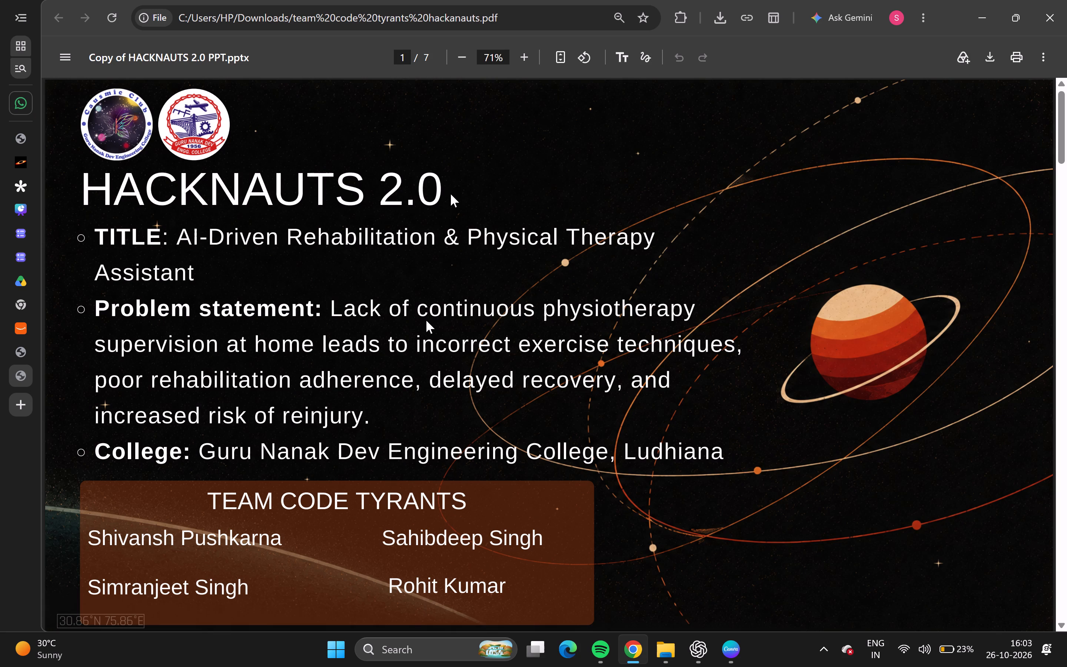
scroll(451, 194, down, 20)
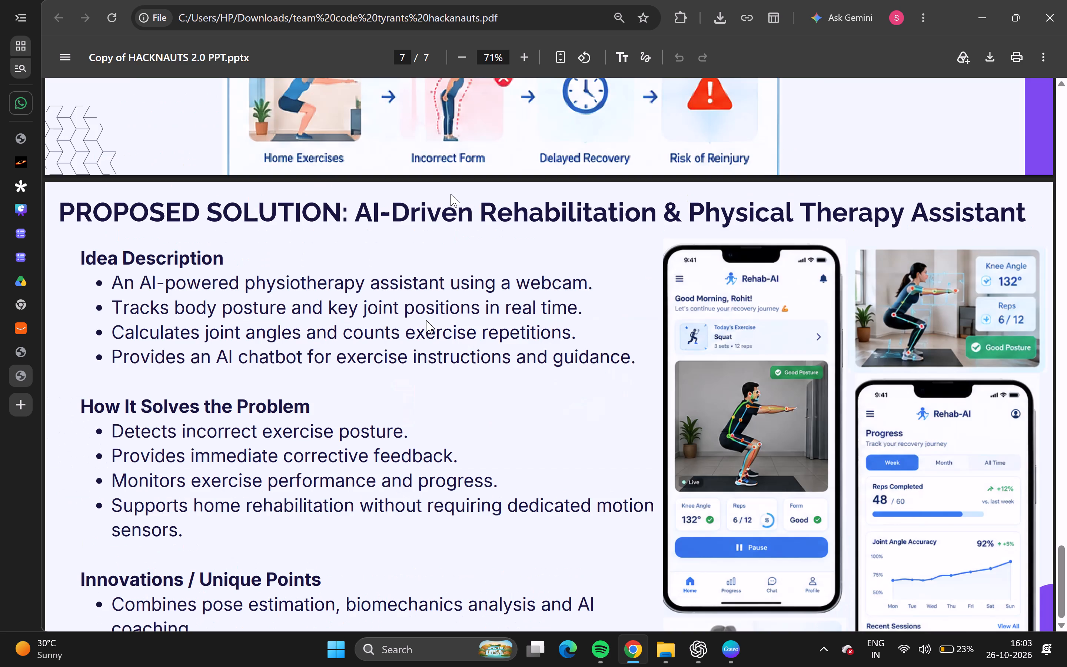
scroll(451, 194, down, 7)
scroll(426, 320, down, 4)
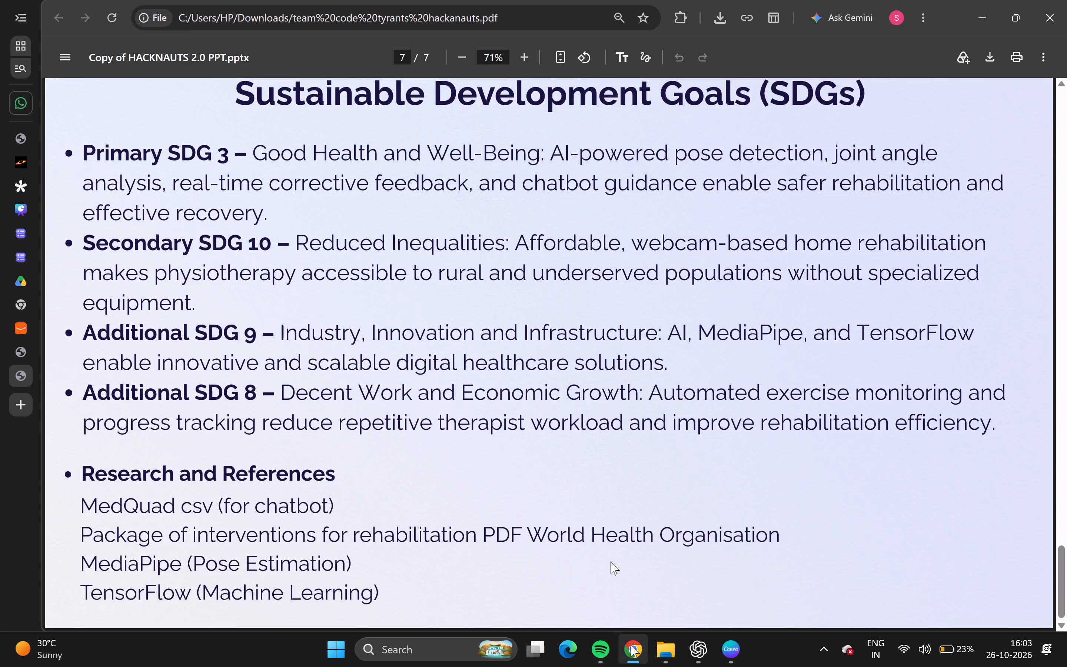
click(669, 656)
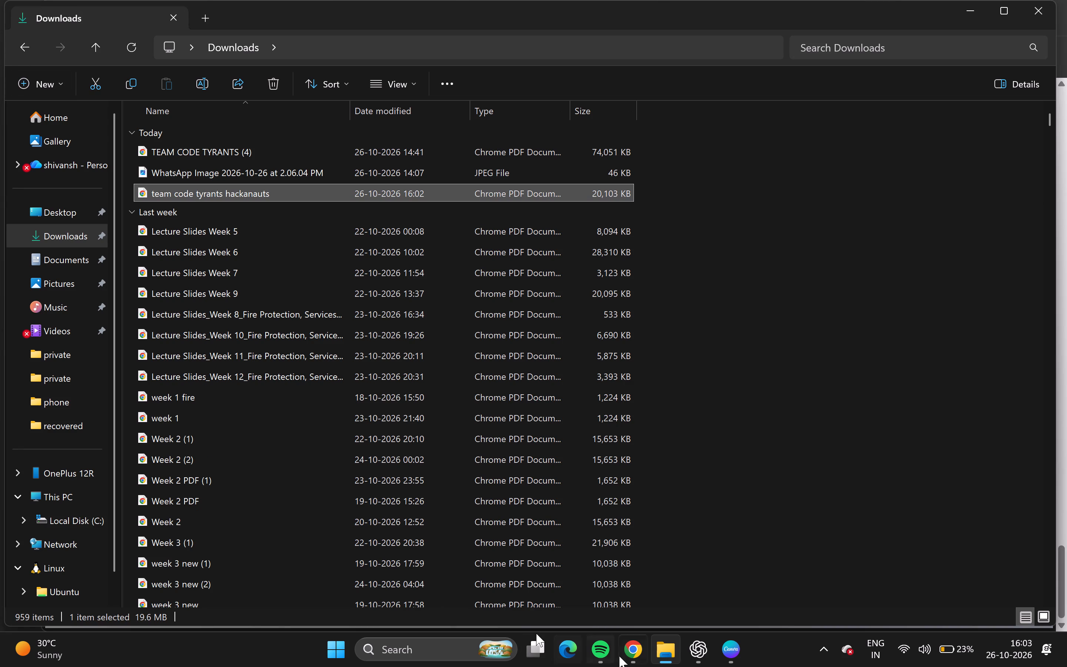
click(638, 659)
drag(638, 659, 578, 627)
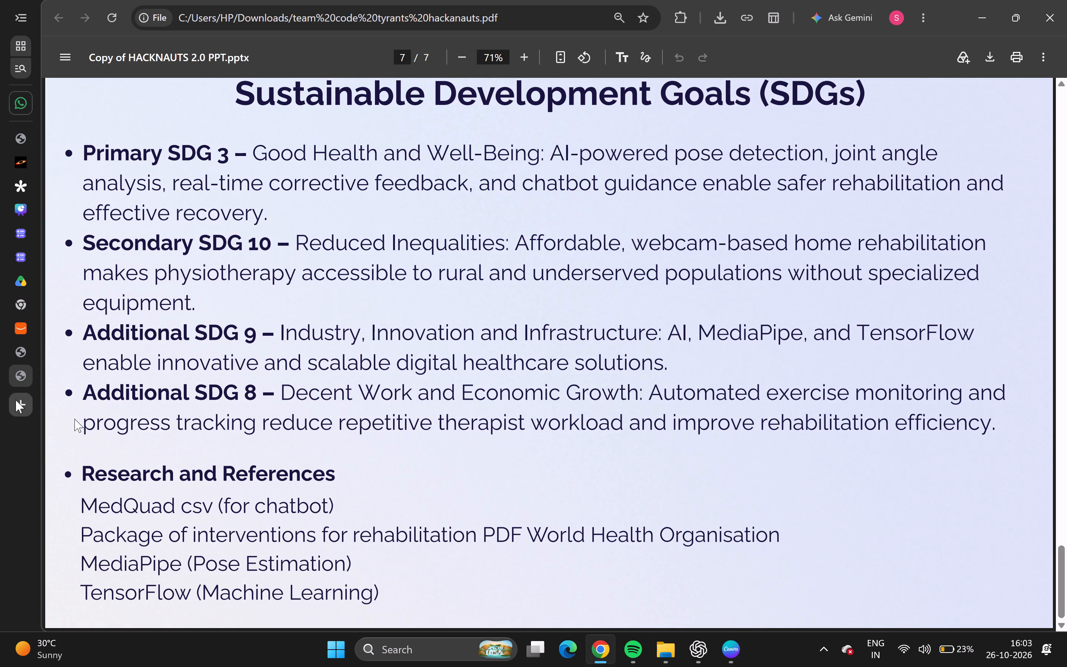
Search the web for a PDF compressor in a new Chrome tab and open iLovePDF's Compress PDF page.
click(16, 400)
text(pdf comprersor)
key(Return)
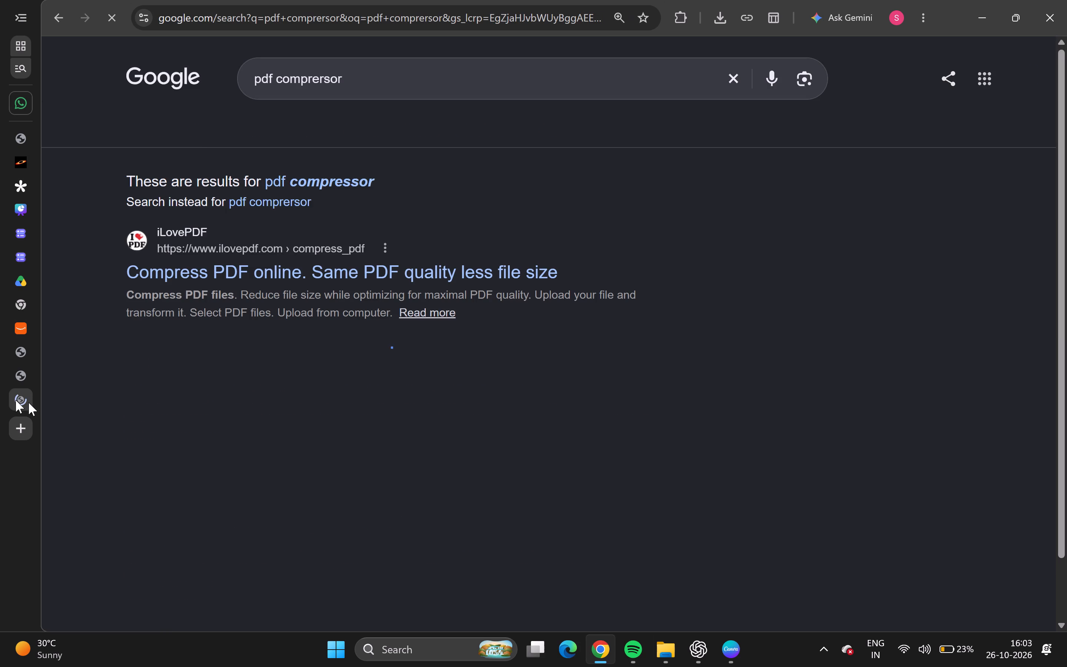
click(230, 260)
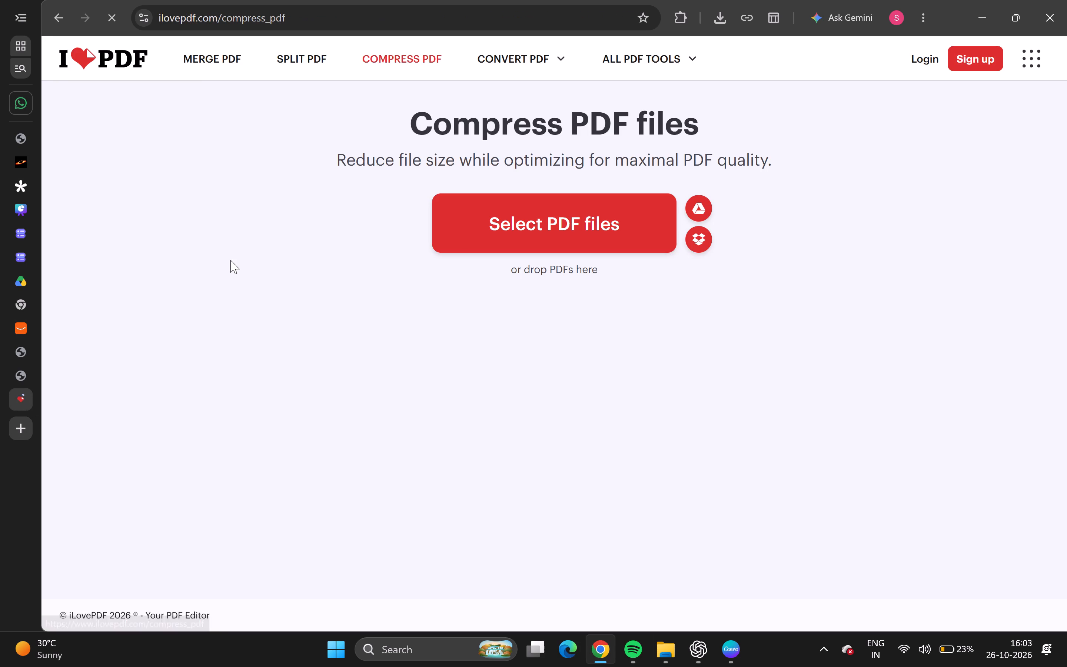
Load the team code tyrants hackanauts PDF from Downloads into the iLovePDF compressor.
click(533, 238)
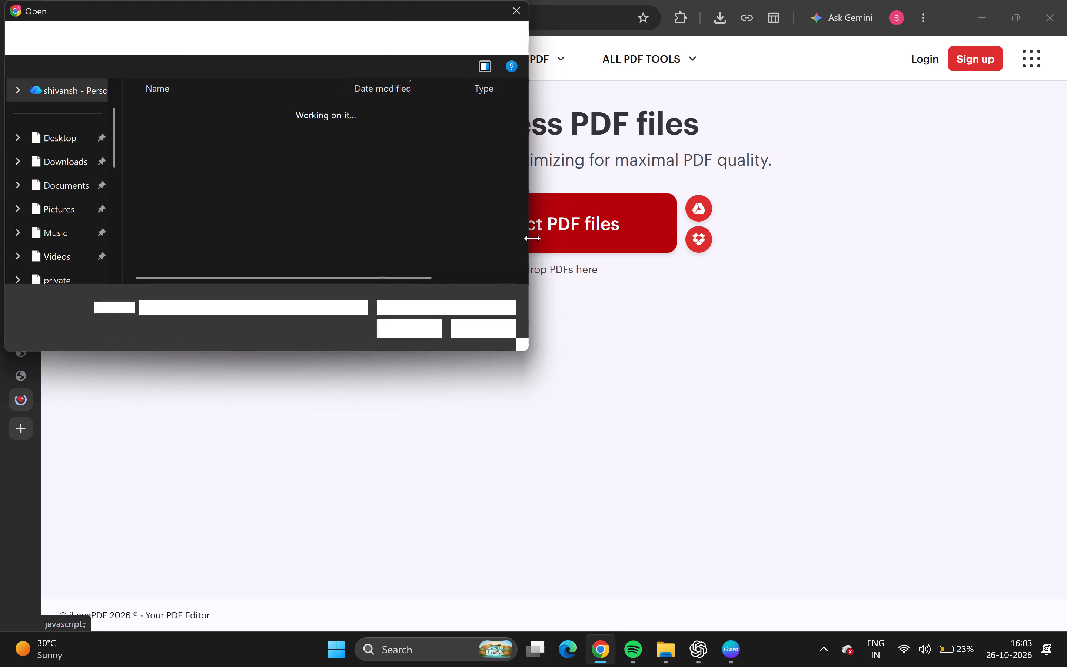
click(261, 147)
click(259, 136)
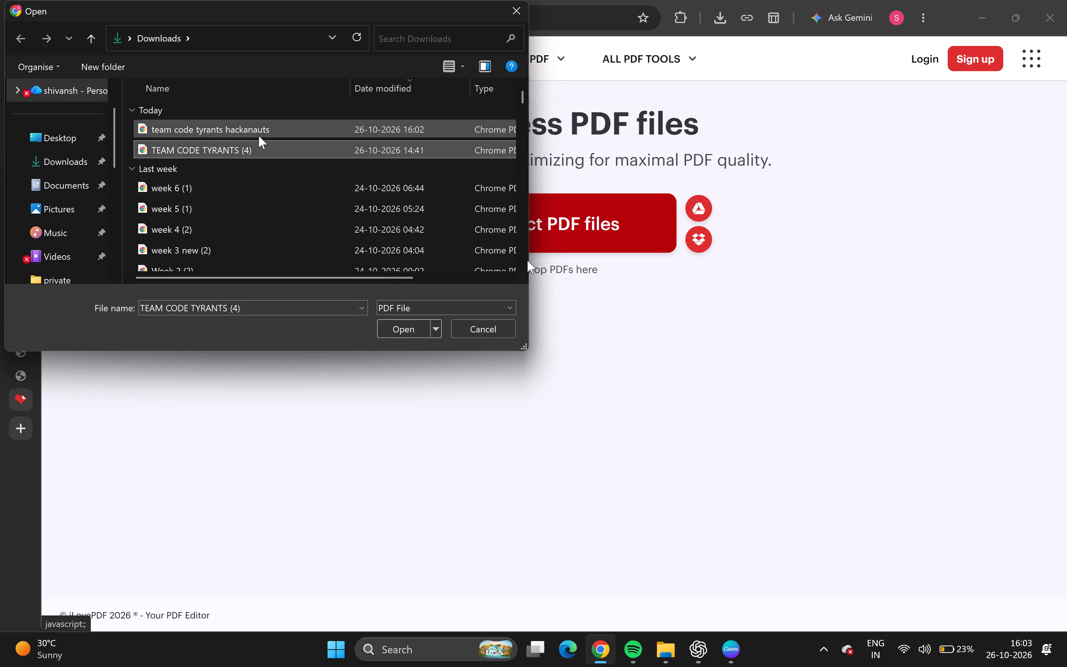
click(412, 329)
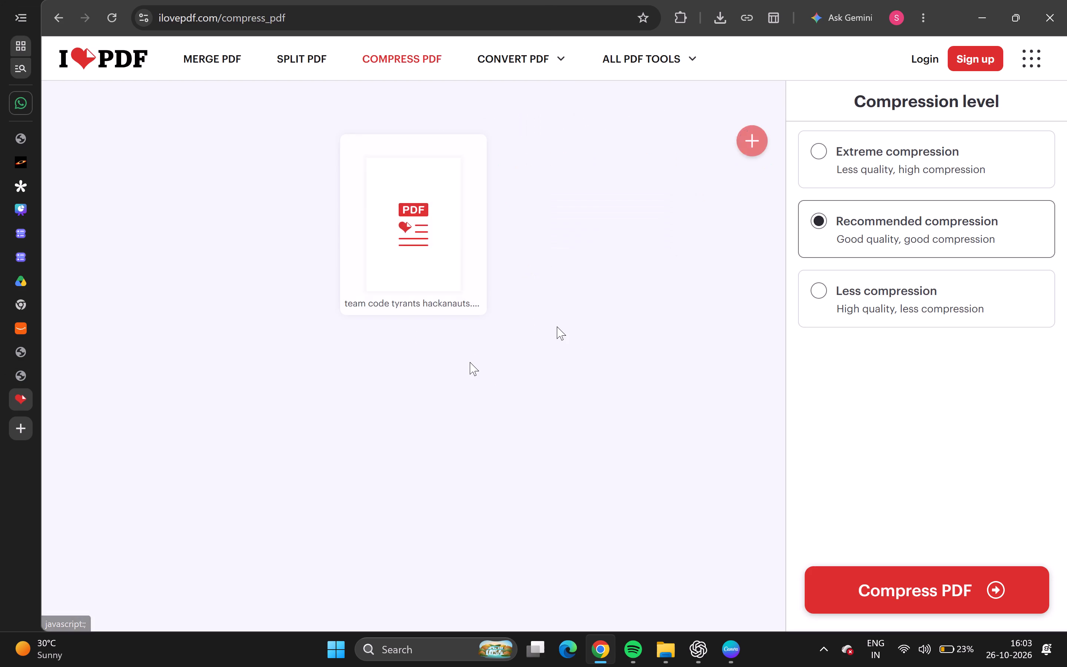
Compress the loaded team code tyrants hackanauts PDF using the Less compression level.
click(856, 290)
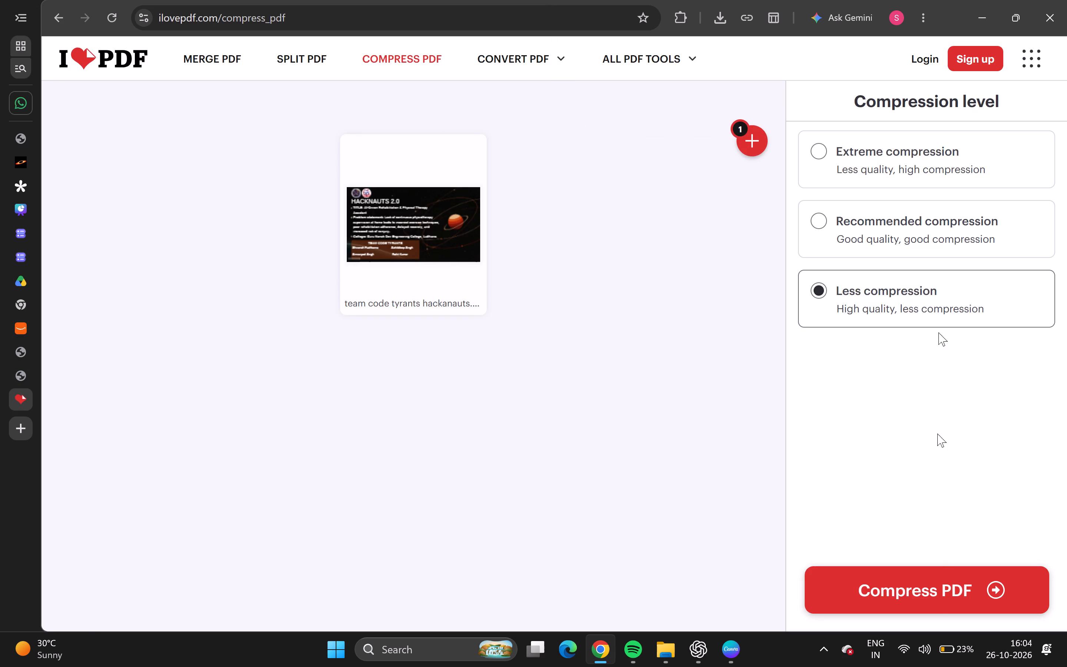
click(937, 596)
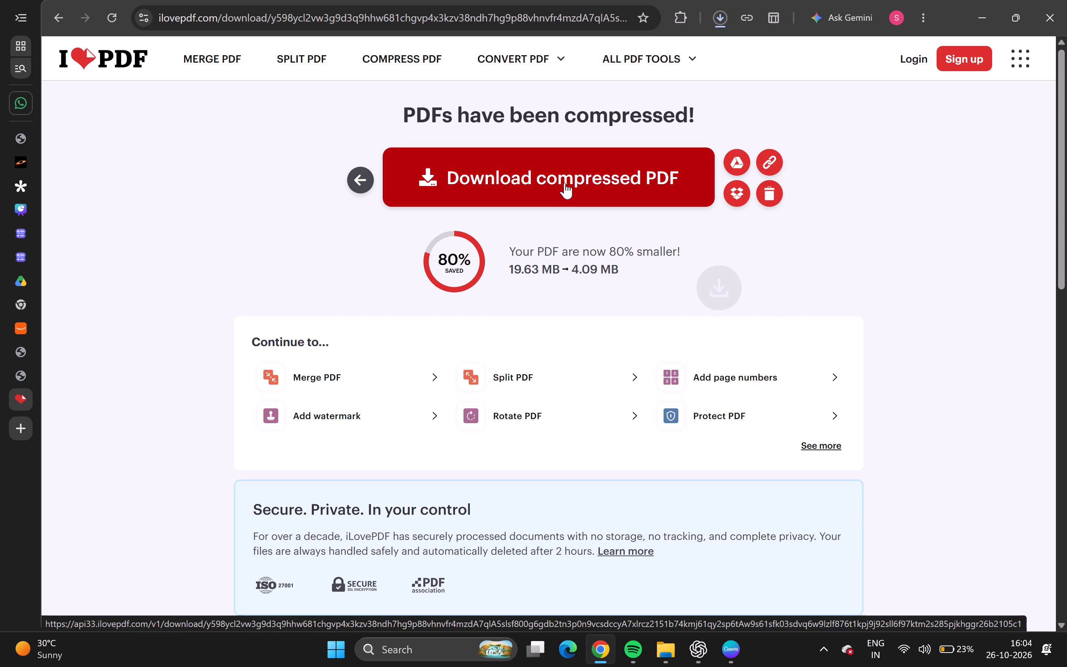
Open the downloaded compressed PDF from the browser's recent downloads, review its first pages, and close it.
click(718, 16)
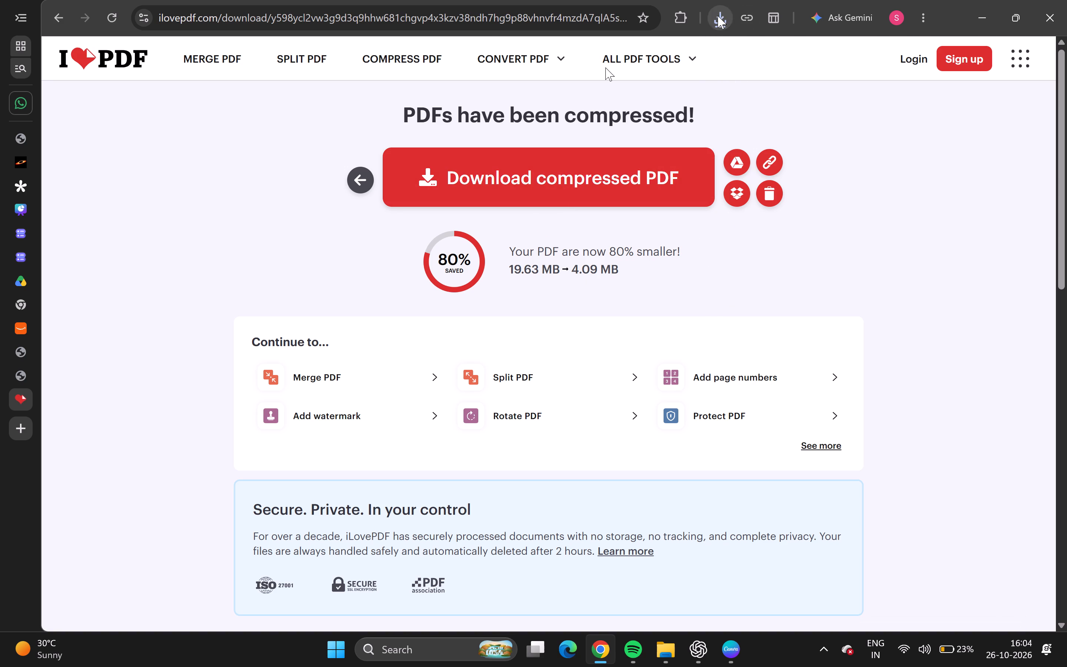
double_click(574, 92)
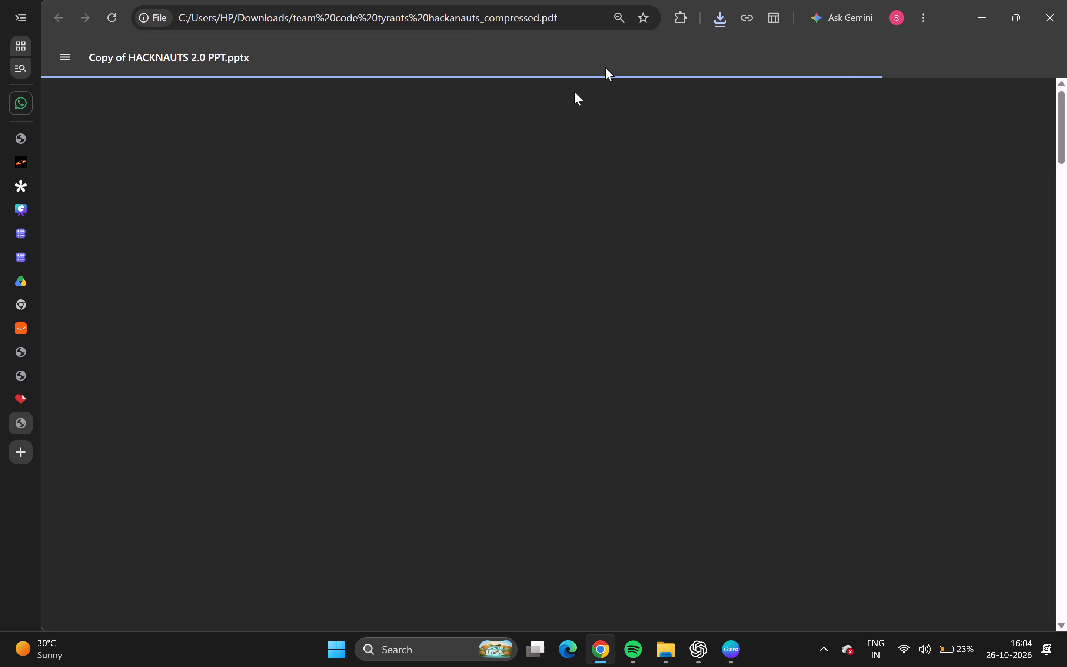
scroll(506, 328, down, 3)
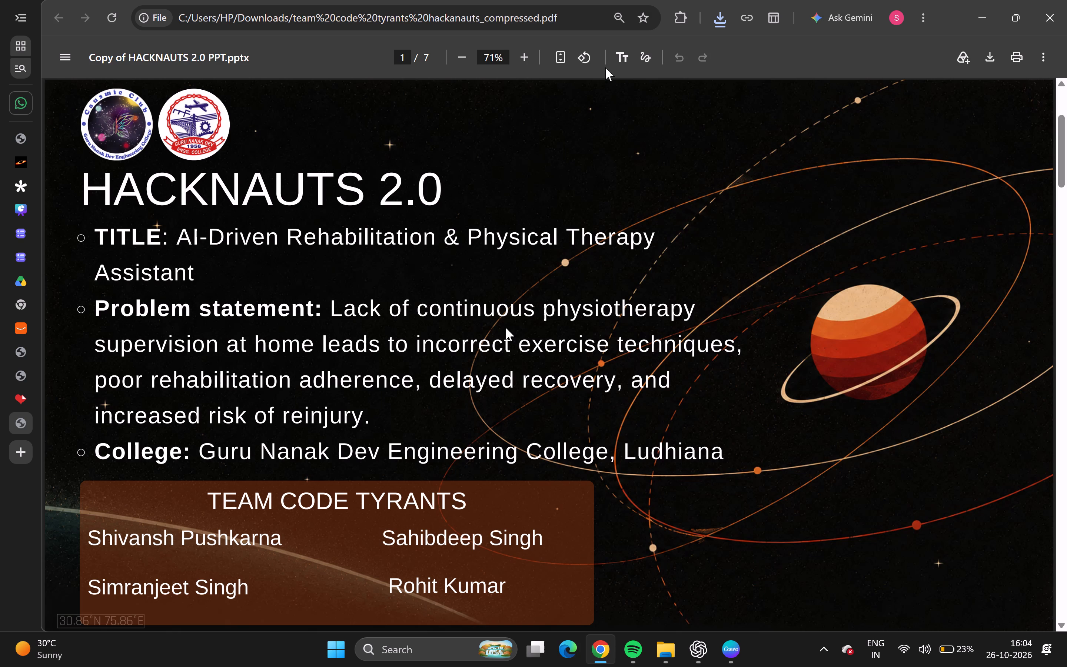
scroll(605, 67, down, 1)
scroll(522, 248, down, 5)
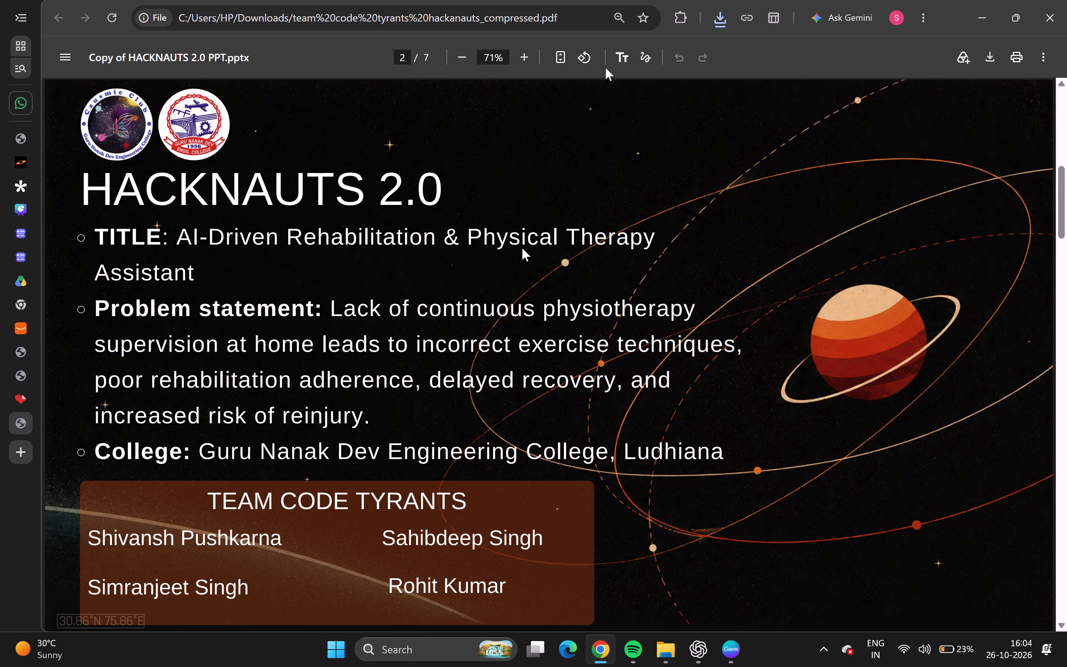
scroll(522, 248, down, 5)
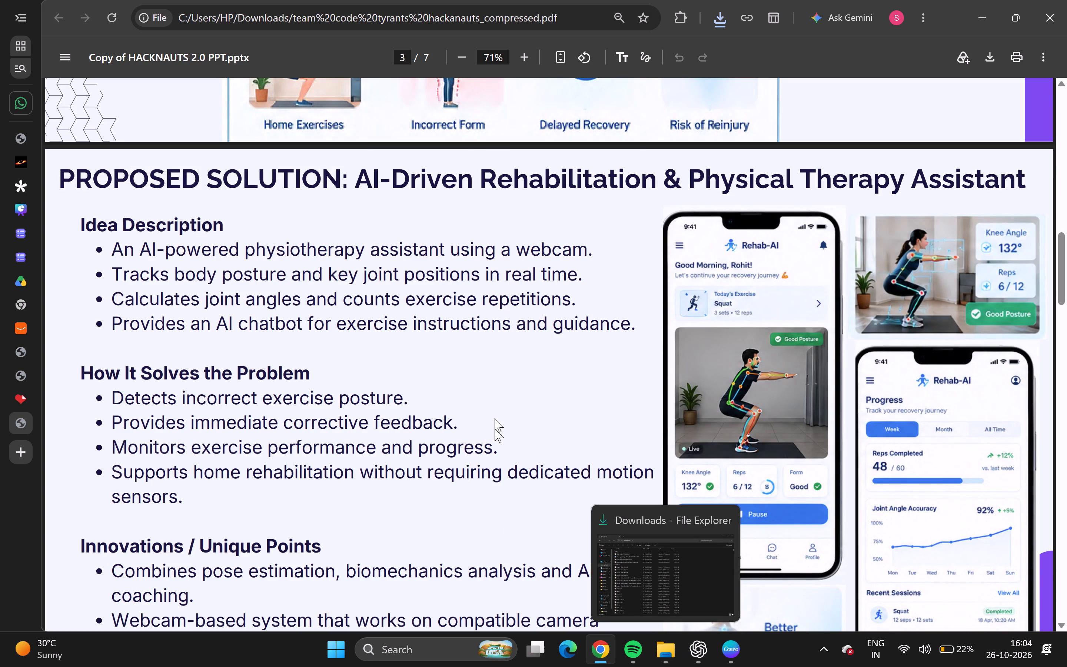
scroll(495, 418, down, 6)
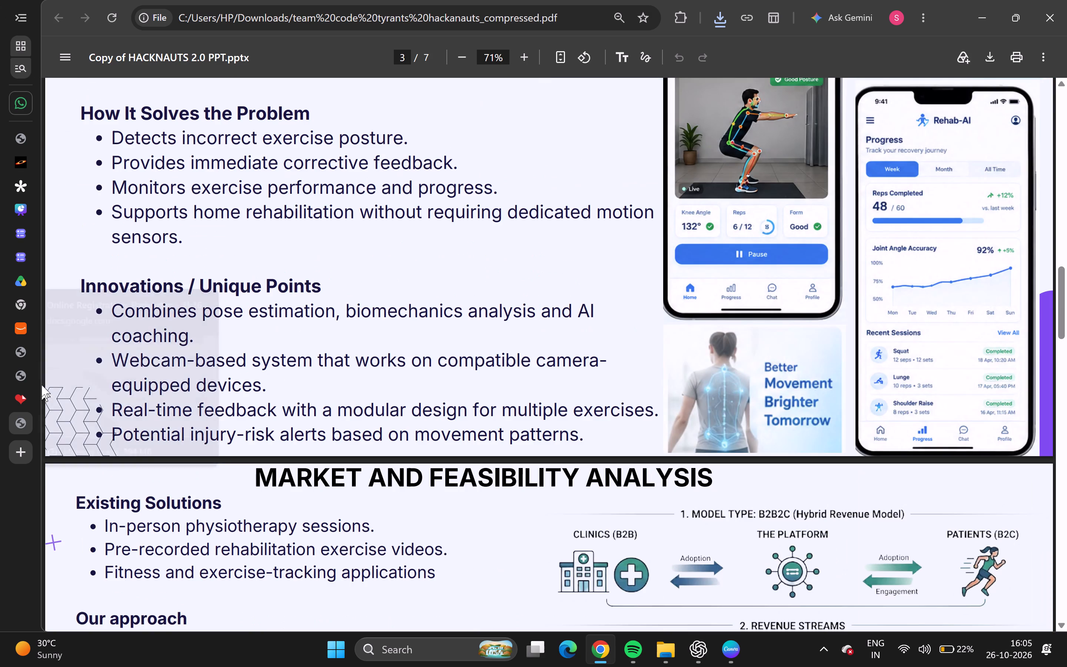
click(20, 420)
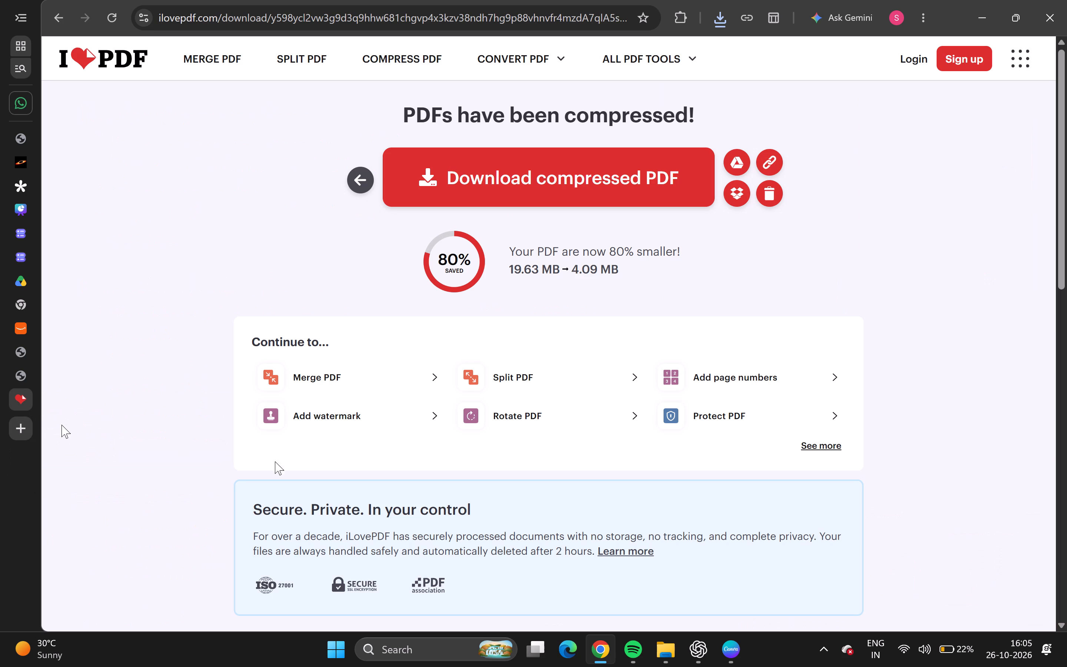
Open team code tyrants hackanauts_compressed from the Downloads folder in File Explorer and review its pages.
click(658, 643)
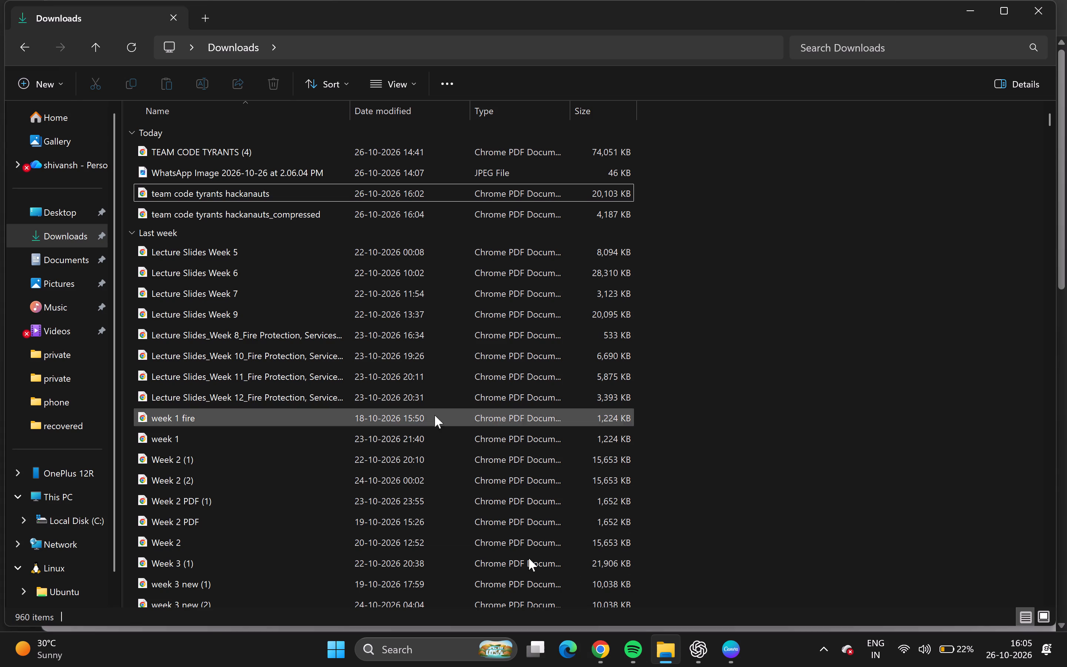
double_click(302, 212)
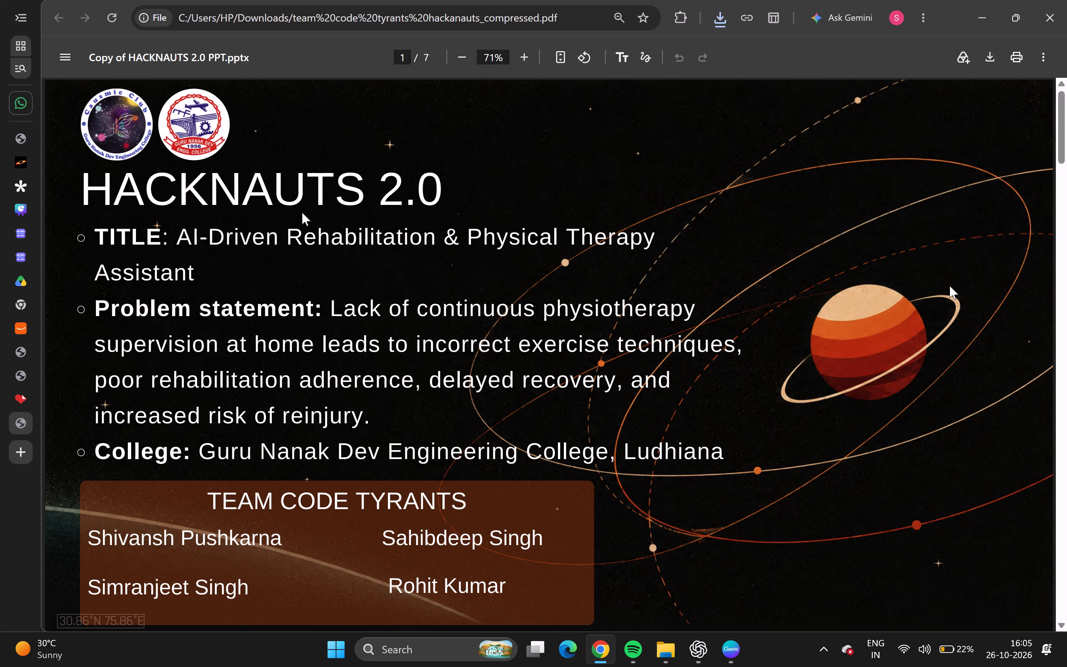
scroll(950, 286, down, 6)
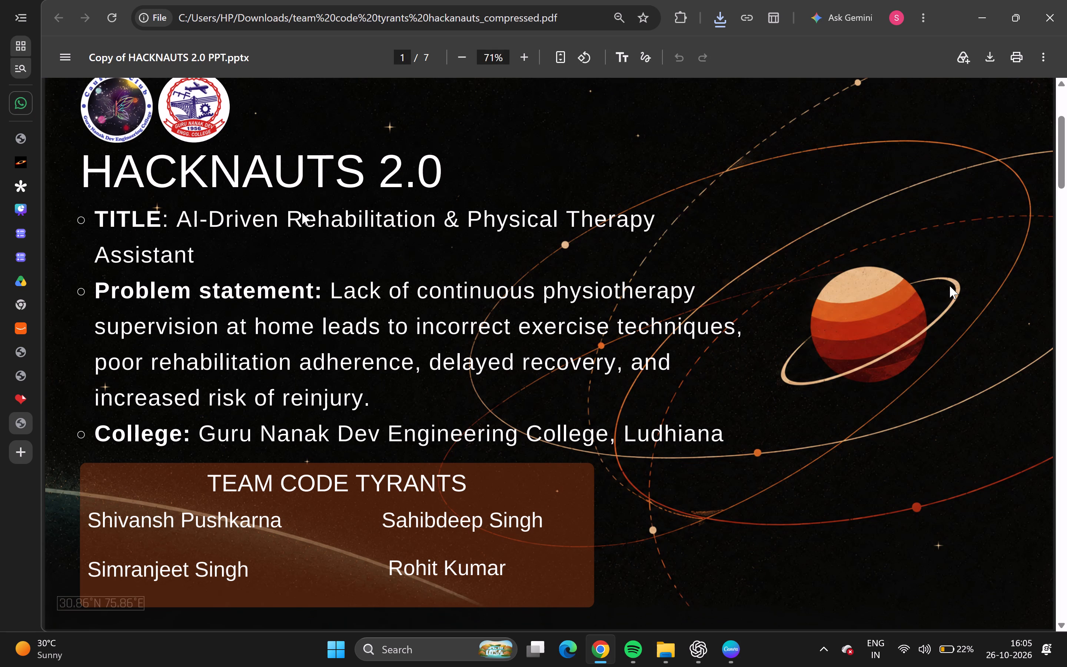
scroll(801, 237, down, 2)
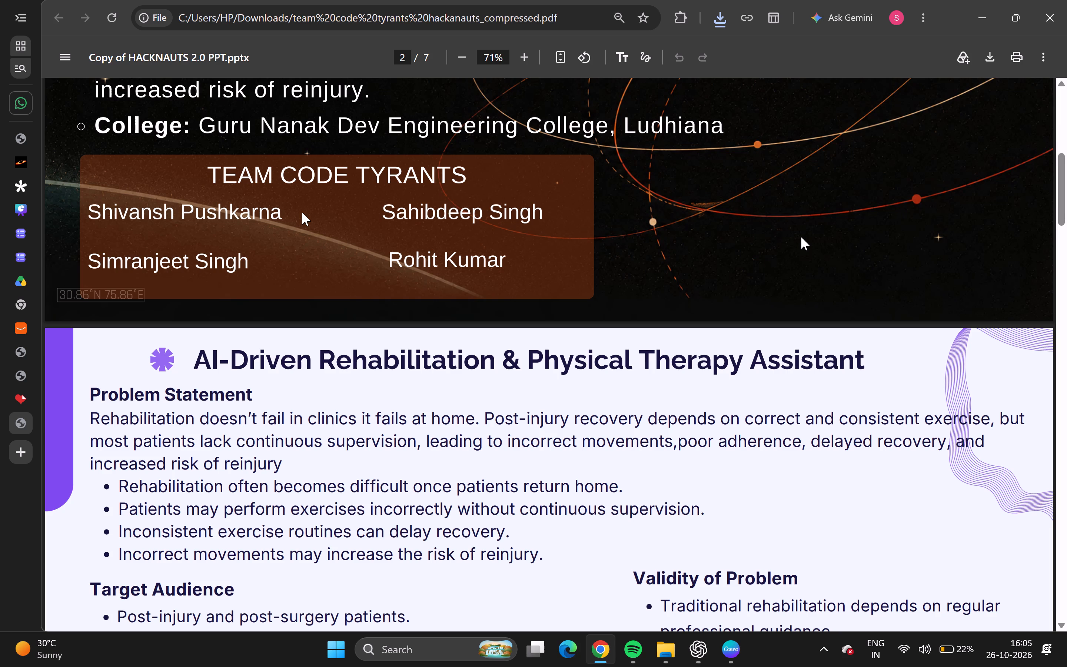
scroll(302, 212, down, 1)
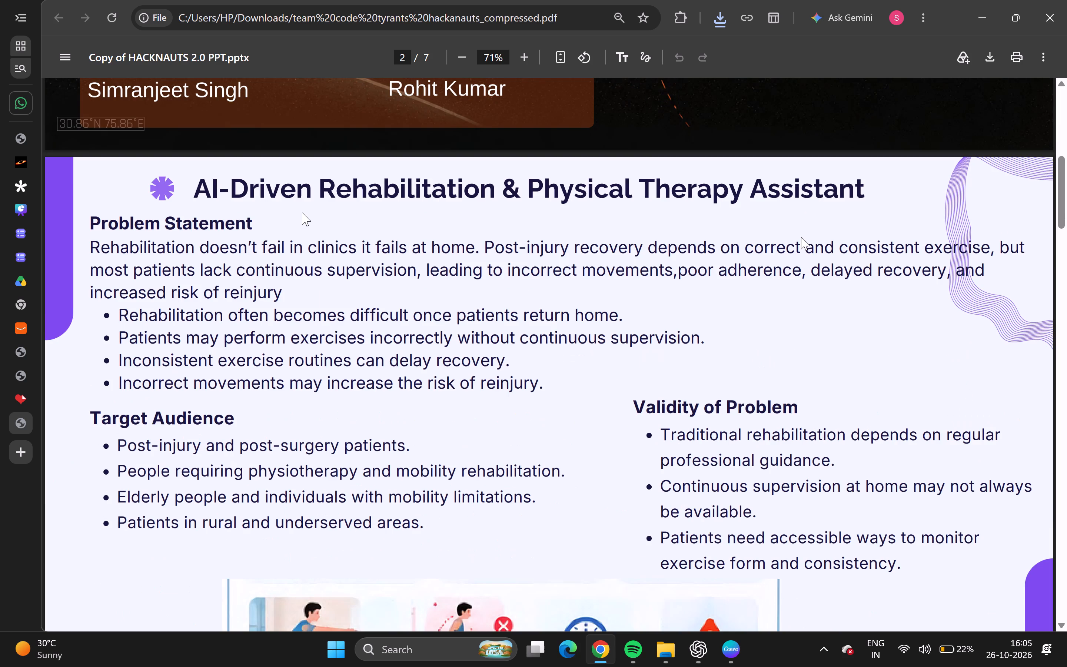
scroll(801, 237, down, 2)
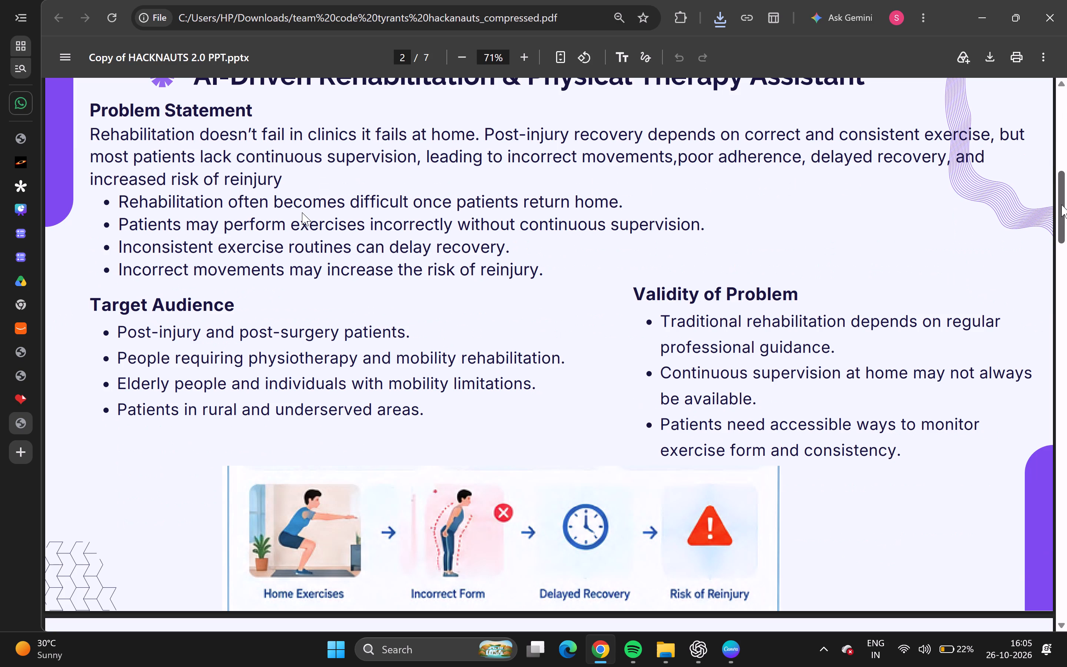
drag(1061, 205, 302, 212)
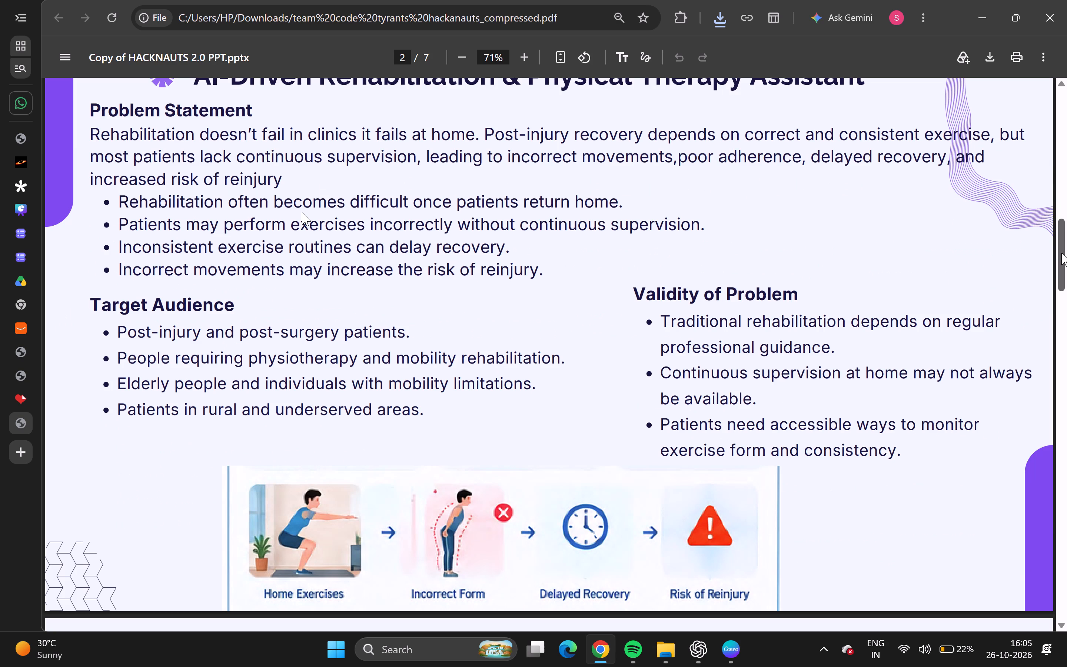
Review the compressed PDF from the problem statement through the proposed solution and market and feasibility analysis pages.
drag(302, 212, 1061, 253)
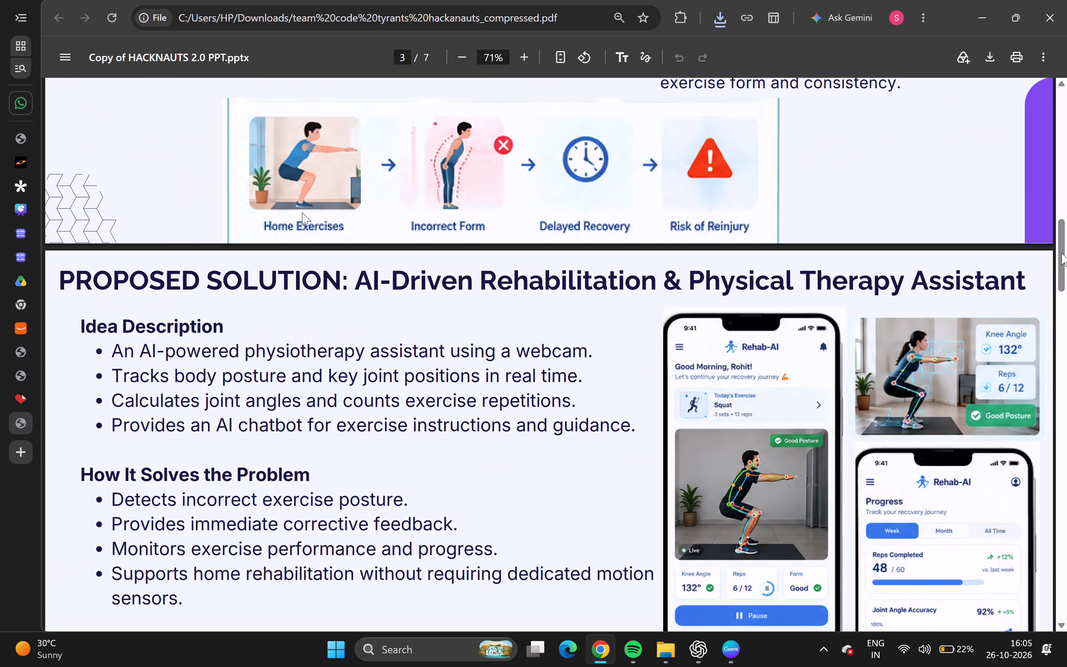
drag(1066, 236, 974, 255)
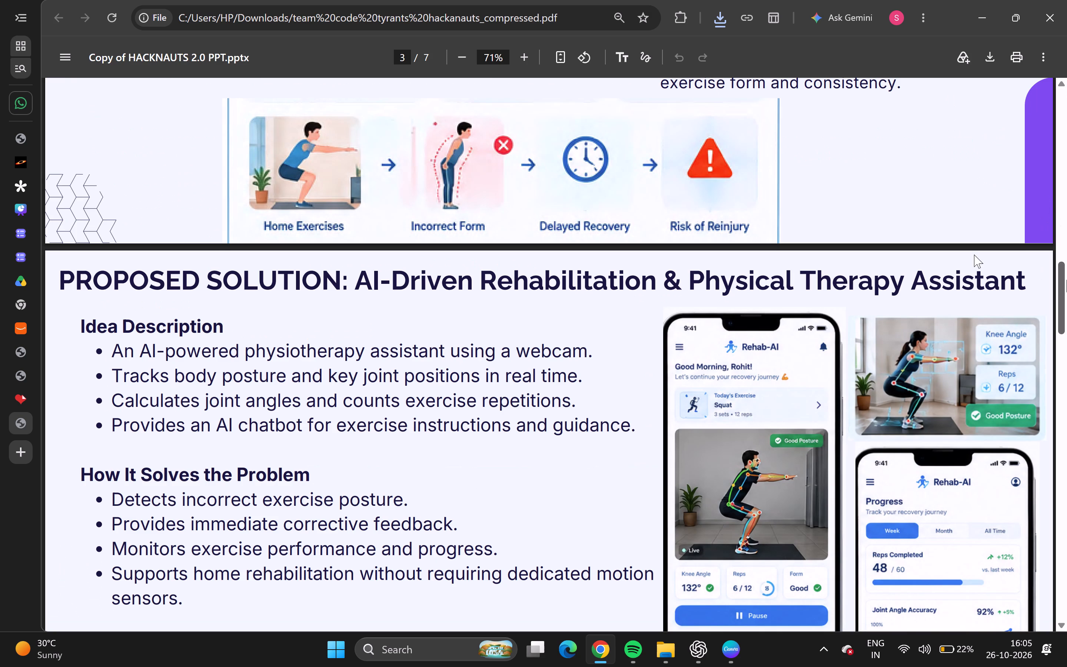
drag(974, 255, 1066, 332)
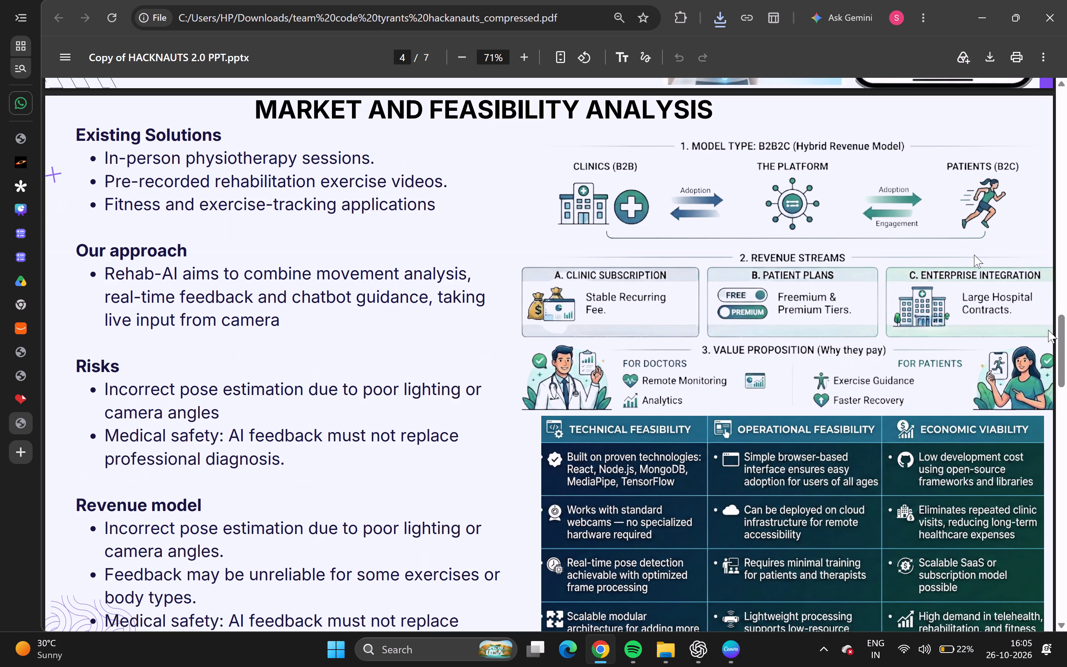
drag(1059, 343, 974, 255)
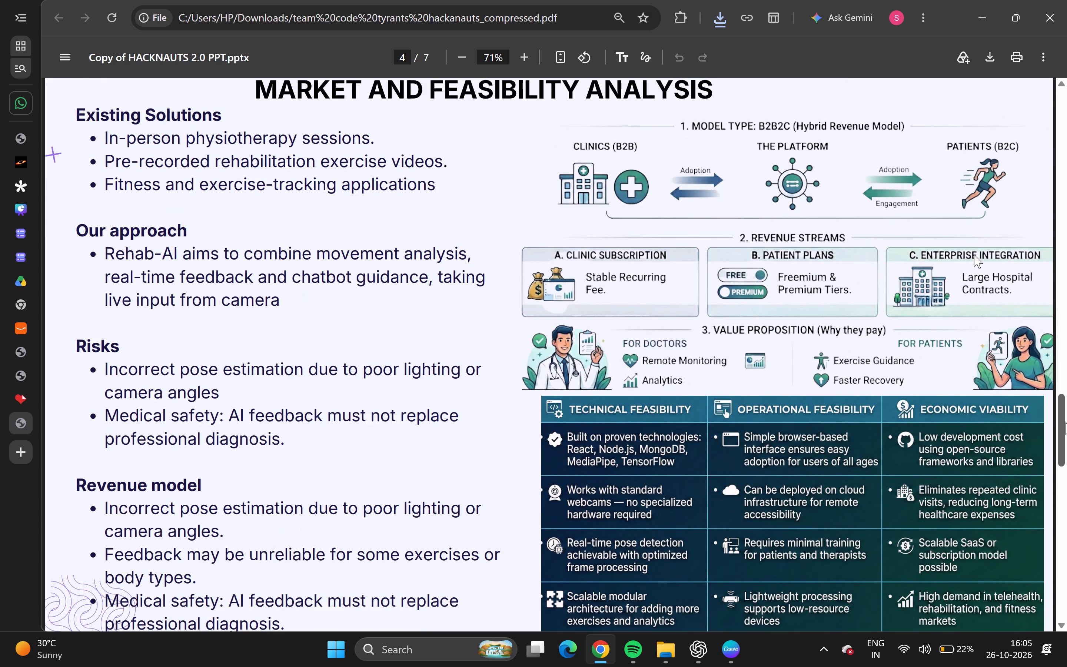
drag(974, 255, 1066, 422)
Switch to File Explorer and copy the team code tyrants hackanauts_compressed PDF from the Downloads folder.
click(675, 654)
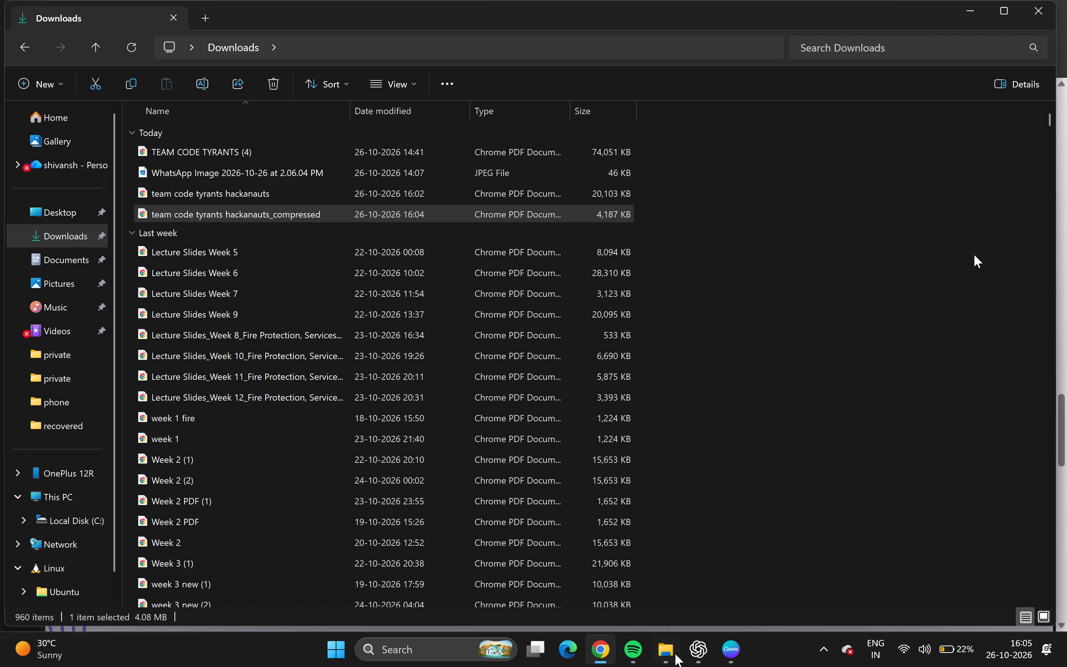
key(ctrl+c)
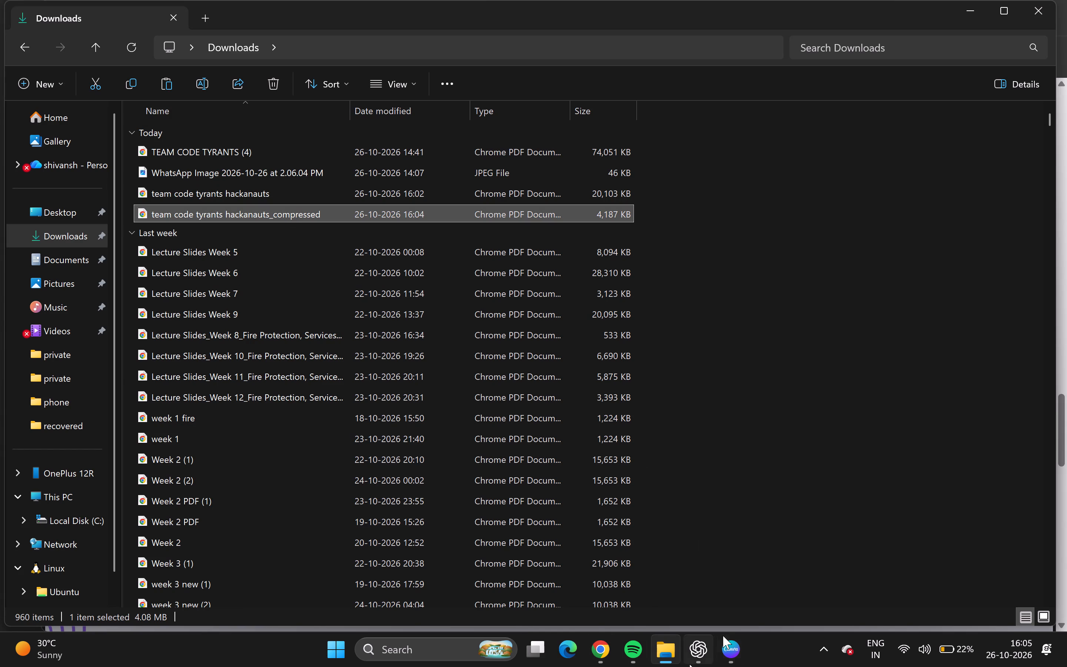
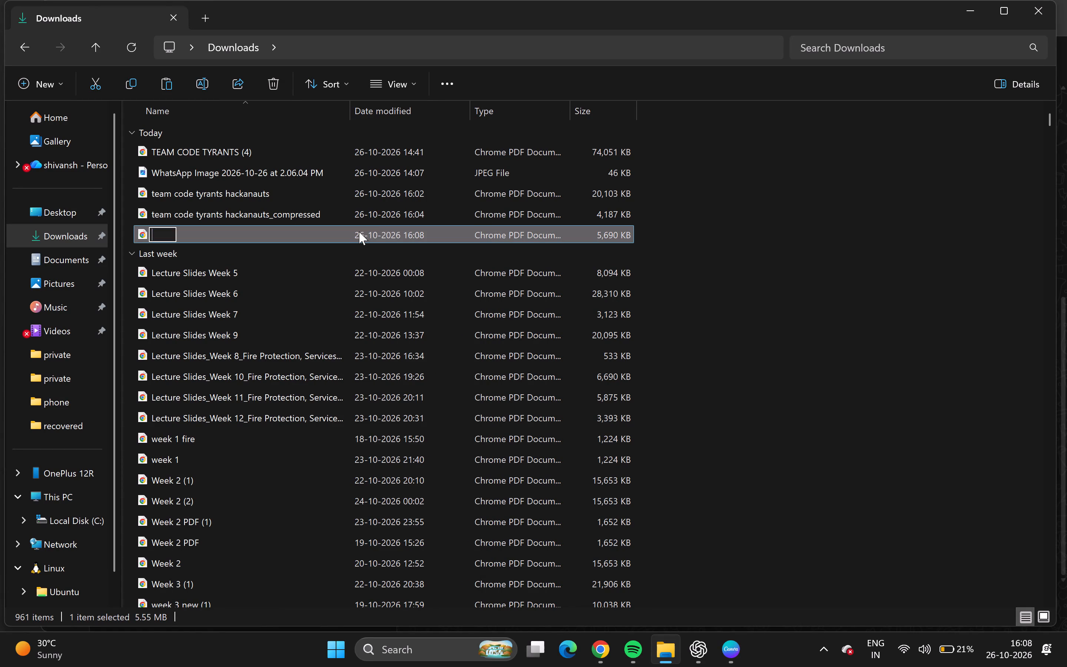
Rename the newest 5,690 KB PDF in the Downloads folder, beginning its new name with "team code tyrants".
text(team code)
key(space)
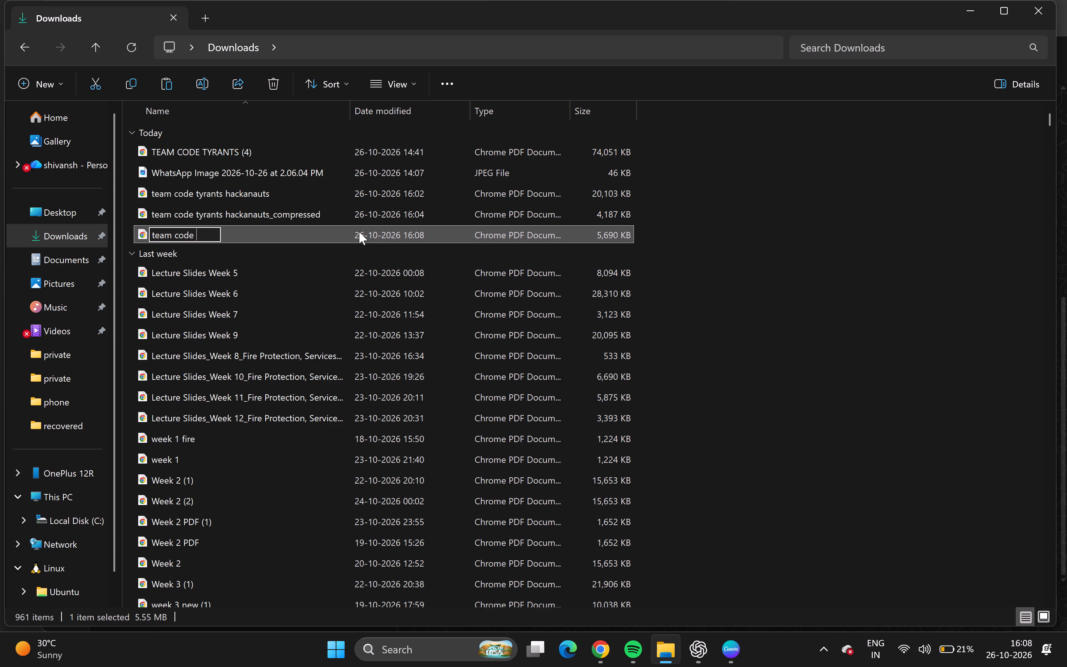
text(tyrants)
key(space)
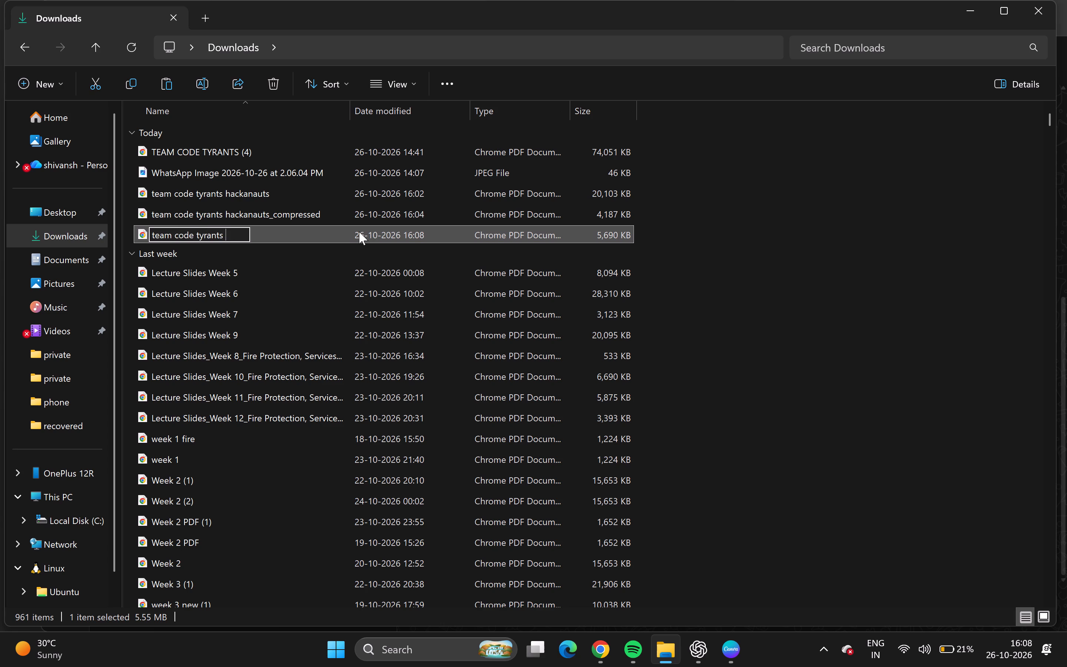
Rename the newest PDF in Downloads as team code tyrants hacknauts rehabai.
text(hafkn)
key(space)
key(BackSpace)
key(BackSpace)
key(BackSpace)
key(BackSpace)
text(cknauts rehabi)
key(BackSpace)
text(ai)
key(Return)
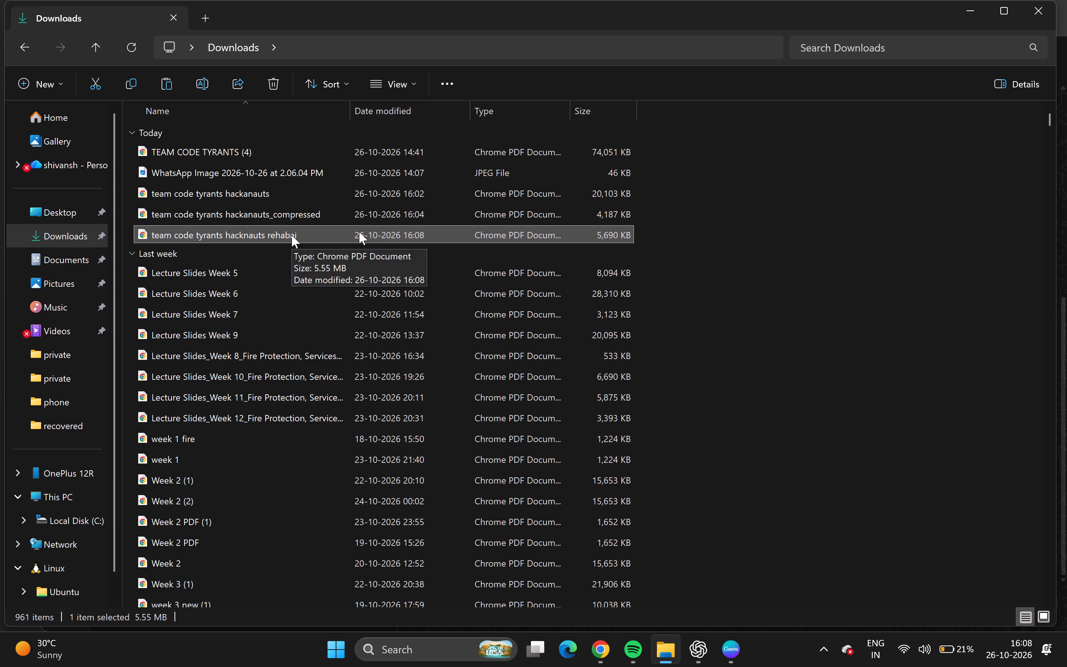
Delete the PDFs team code tyrants hackanauts_compressed and team code tyrants hackanauts from Downloads.
click(299, 195)
click(299, 221)
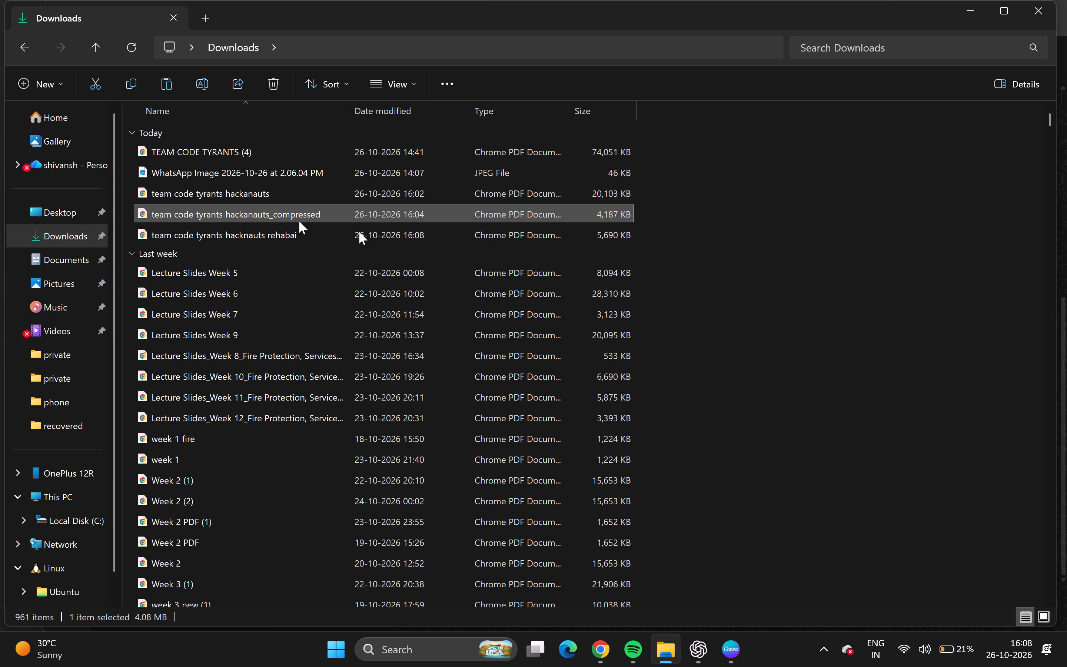
key(Delete)
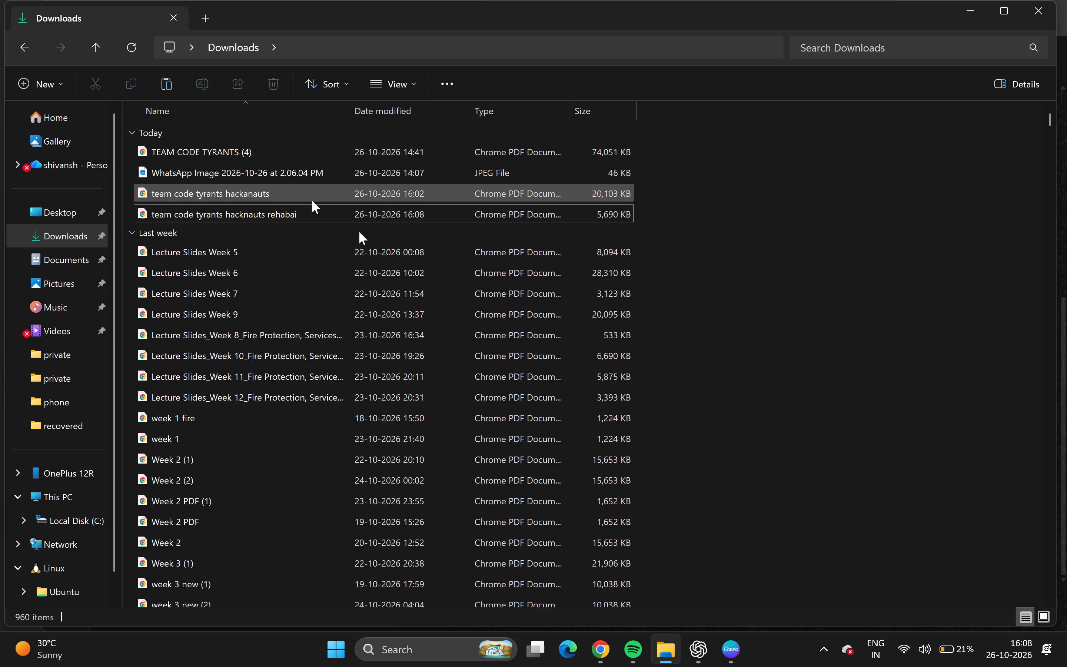
click(308, 195)
key(Delete)
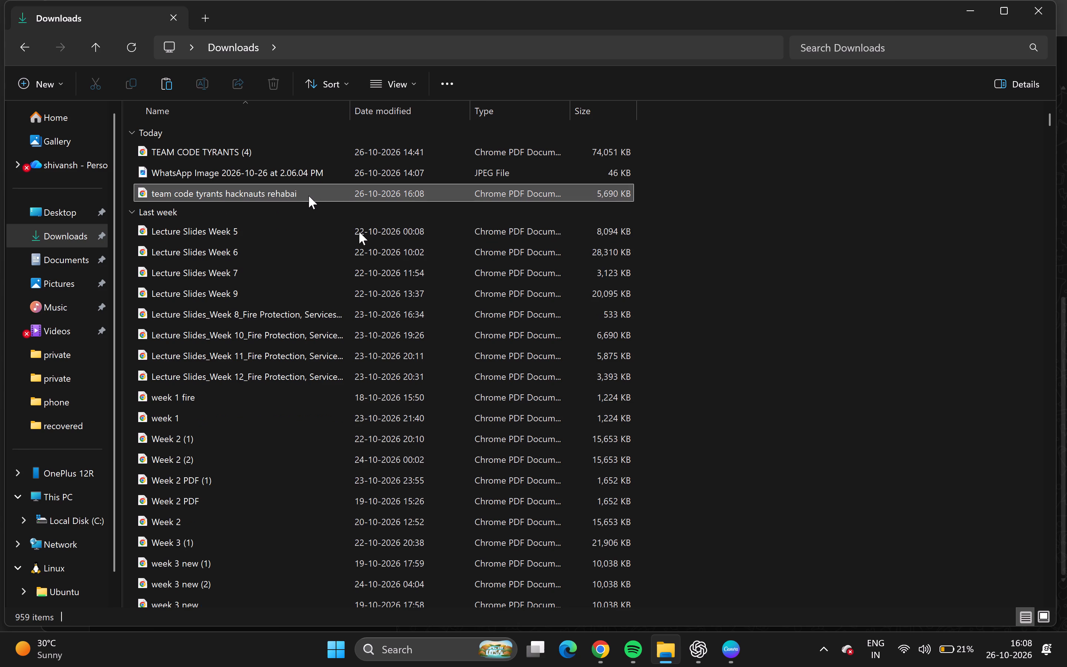
Open team code tyrants hacknauts rehabai, compare its pages with the open hackanauts_compressed PDF, and close both documents.
double_click(306, 193)
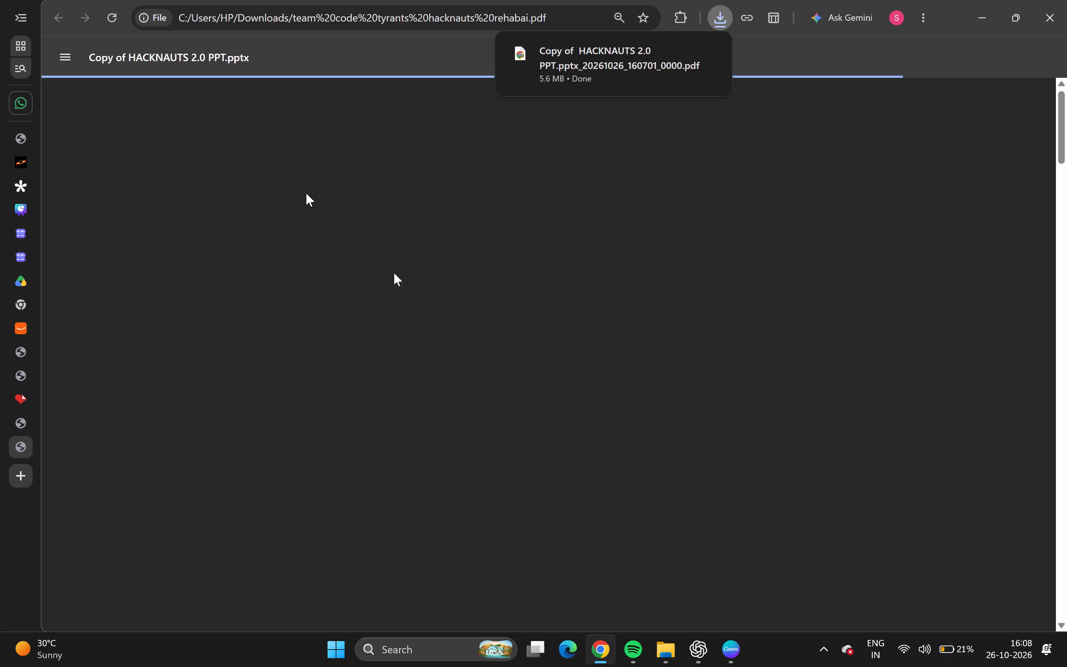
scroll(339, 320, down, 4)
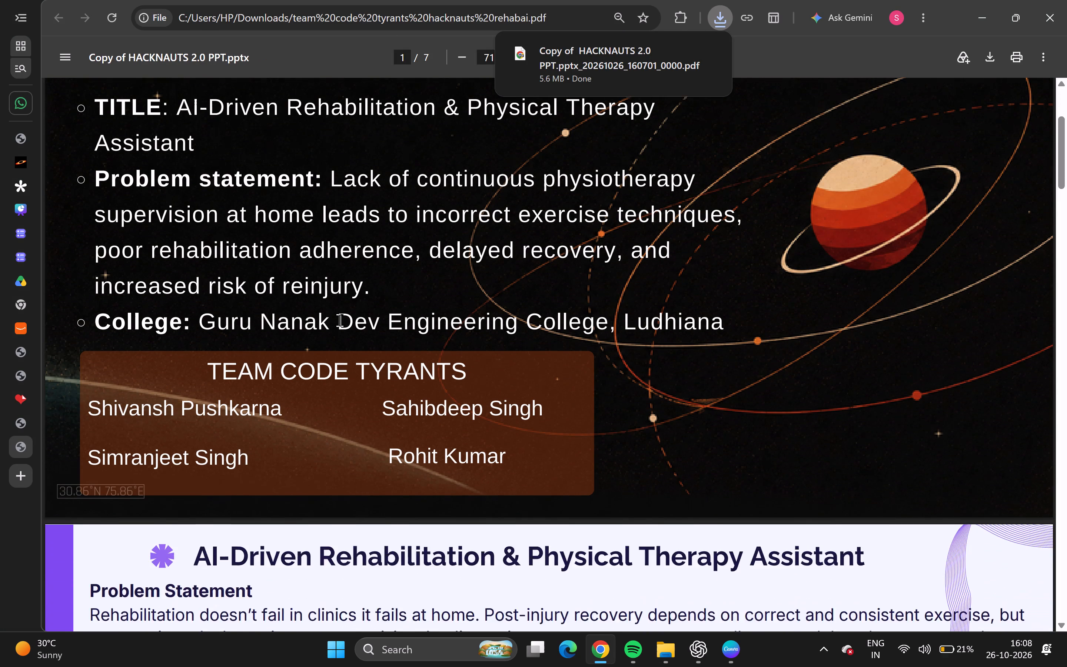
scroll(339, 320, down, 5)
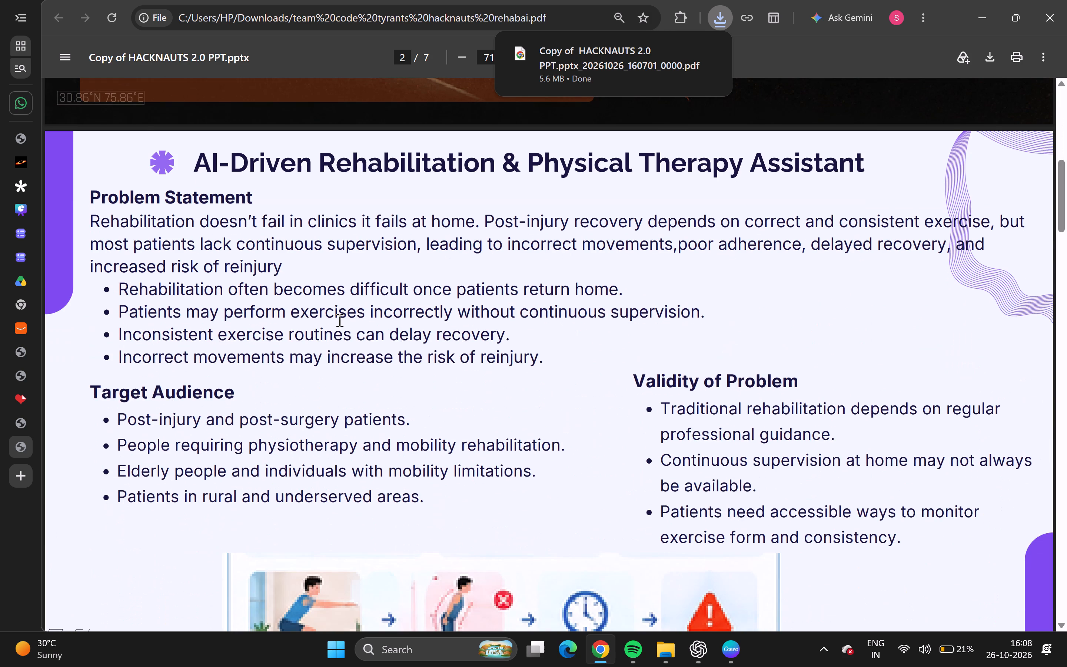
click(14, 427)
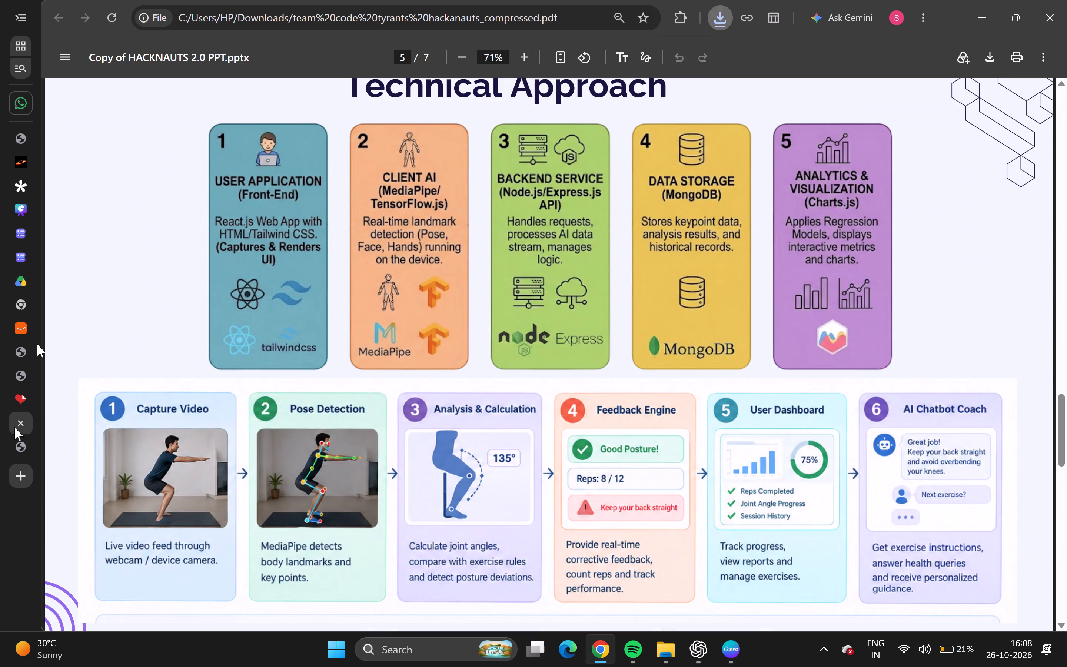
scroll(217, 332, down, 2)
scroll(217, 332, up, 20)
scroll(217, 332, up, 3)
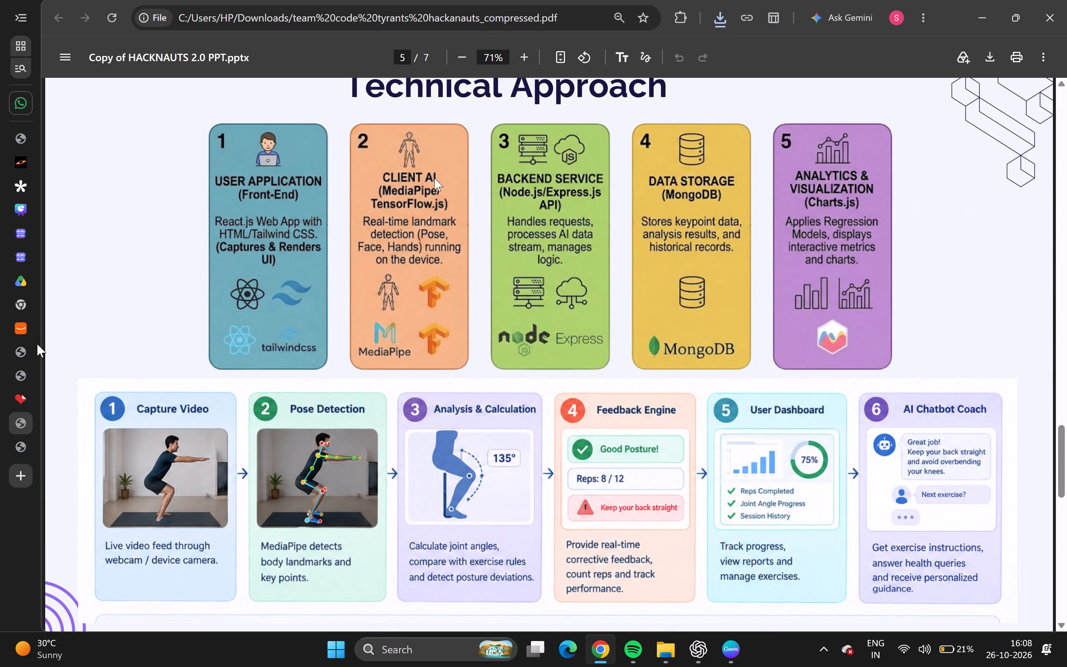
scroll(465, 170, up, 10)
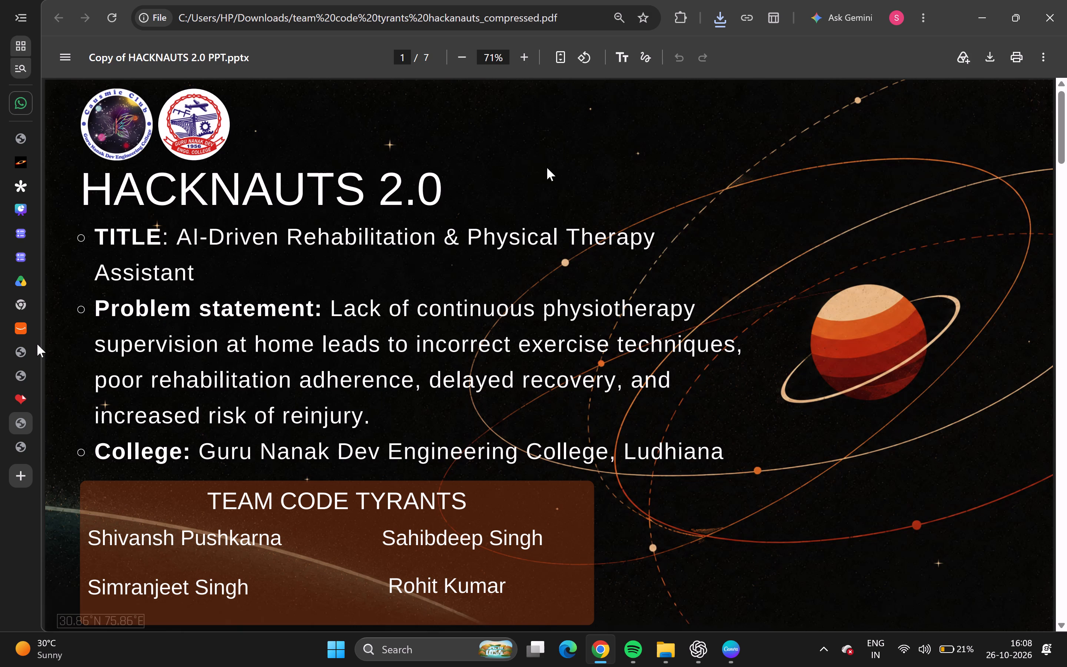
scroll(308, 256, down, 3)
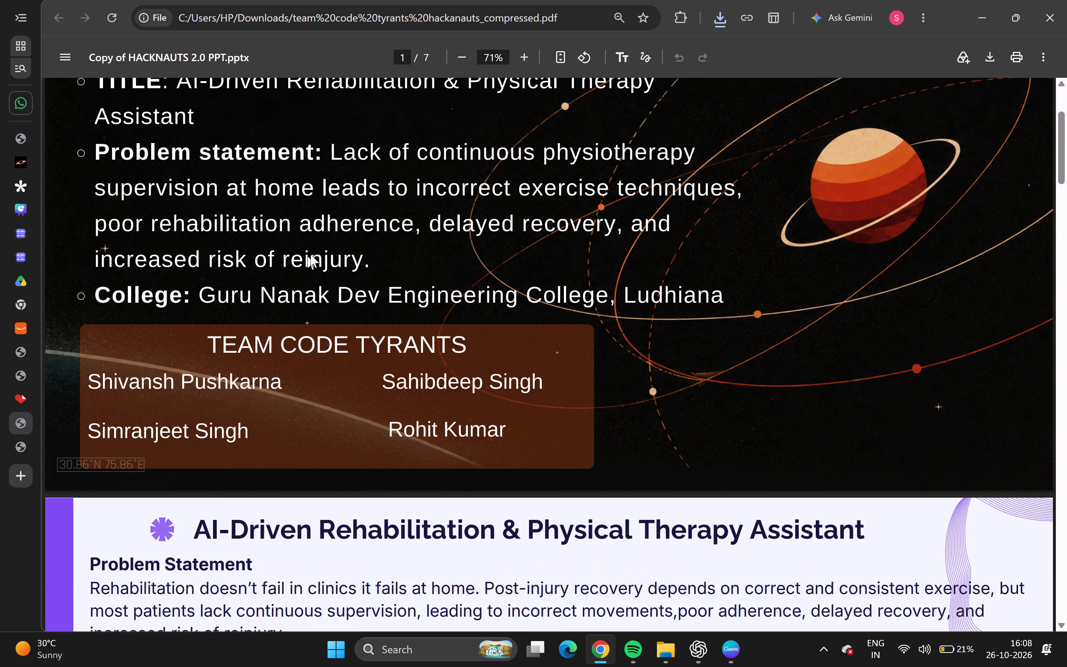
scroll(308, 256, down, 3)
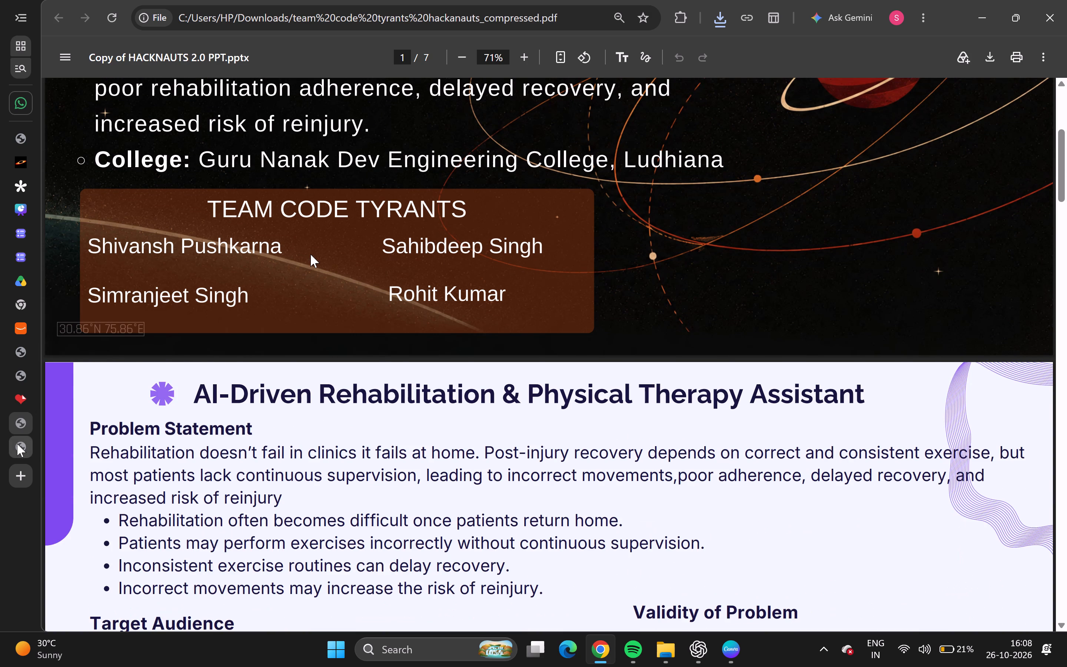
click(17, 444)
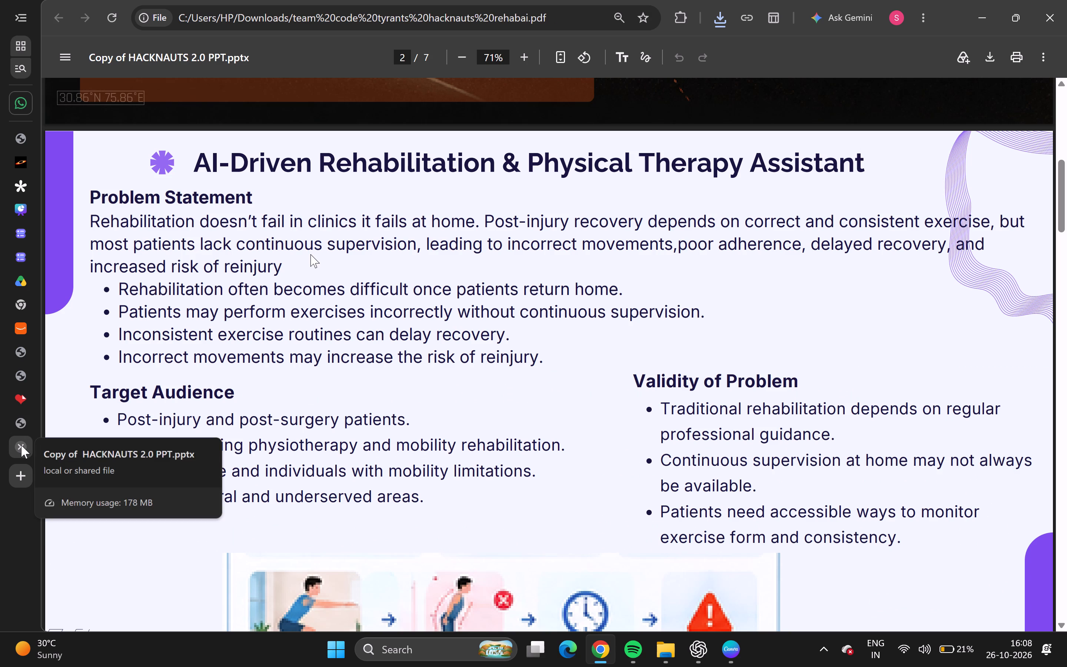
click(21, 446)
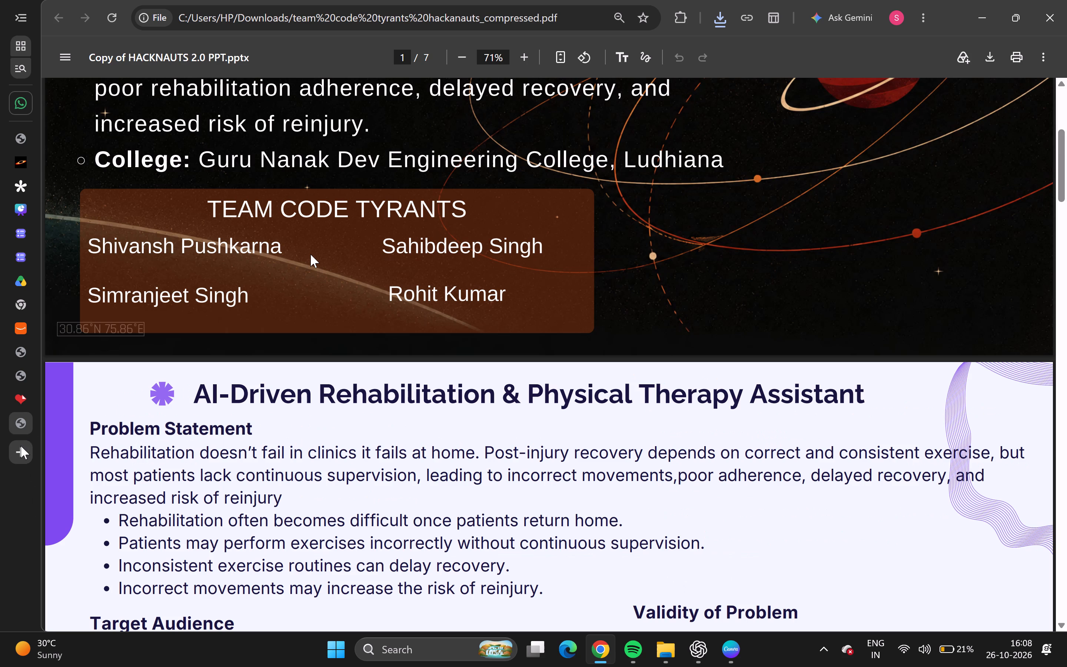
click(15, 415)
click(23, 420)
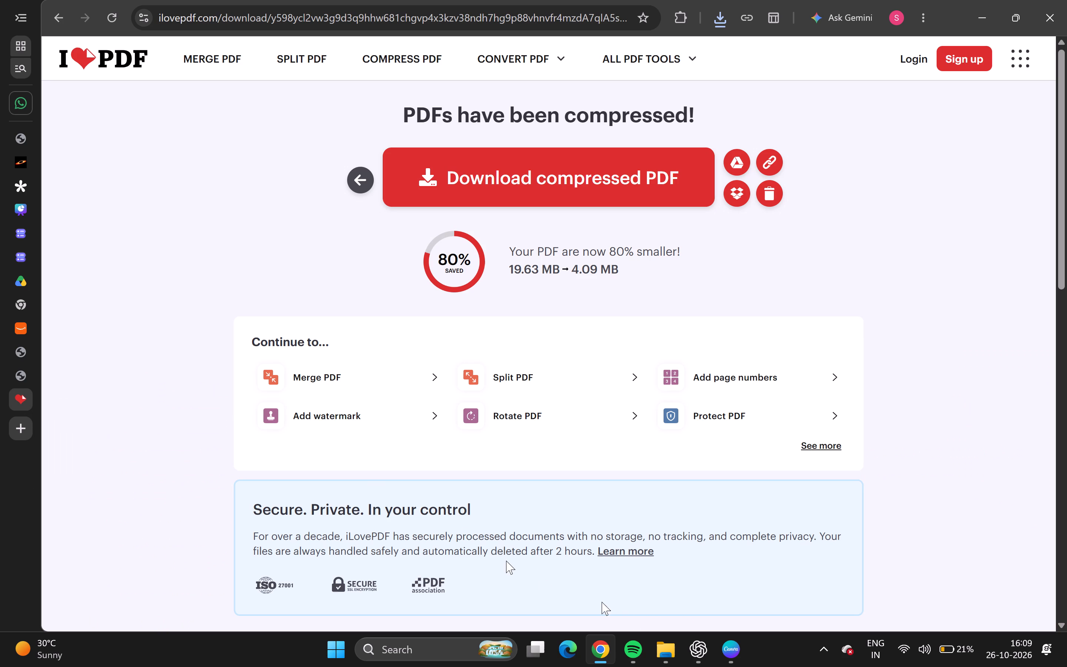
Reopen team code tyrants hacknauts rehabai from Downloads, review its first three pages, and return to the Downloads folder.
click(674, 656)
double_click(259, 189)
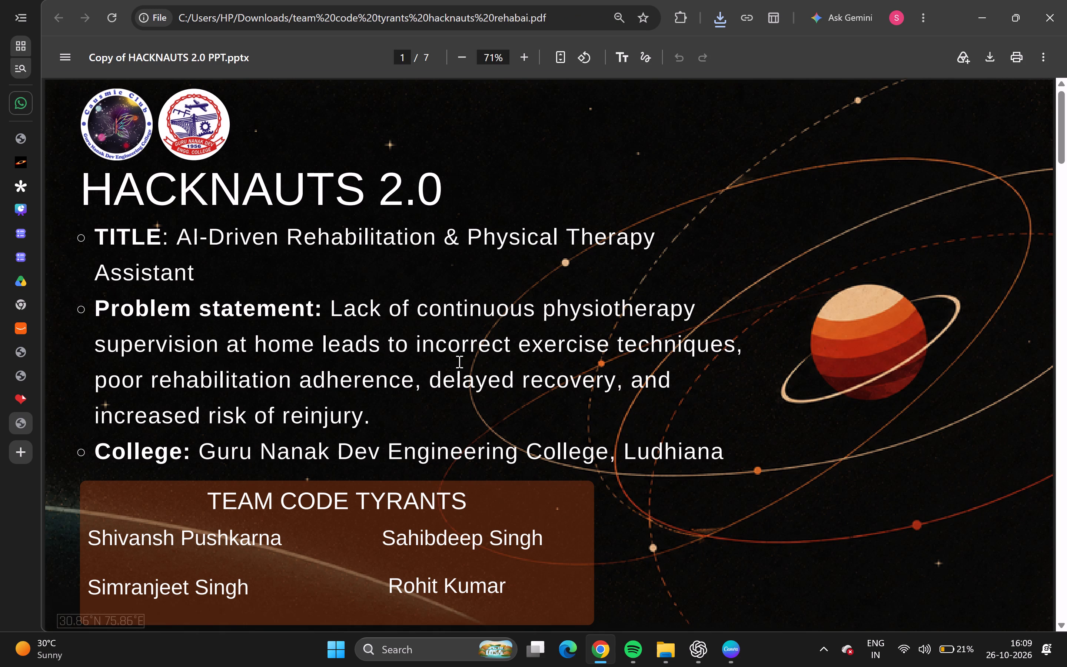
scroll(454, 388, down, 3)
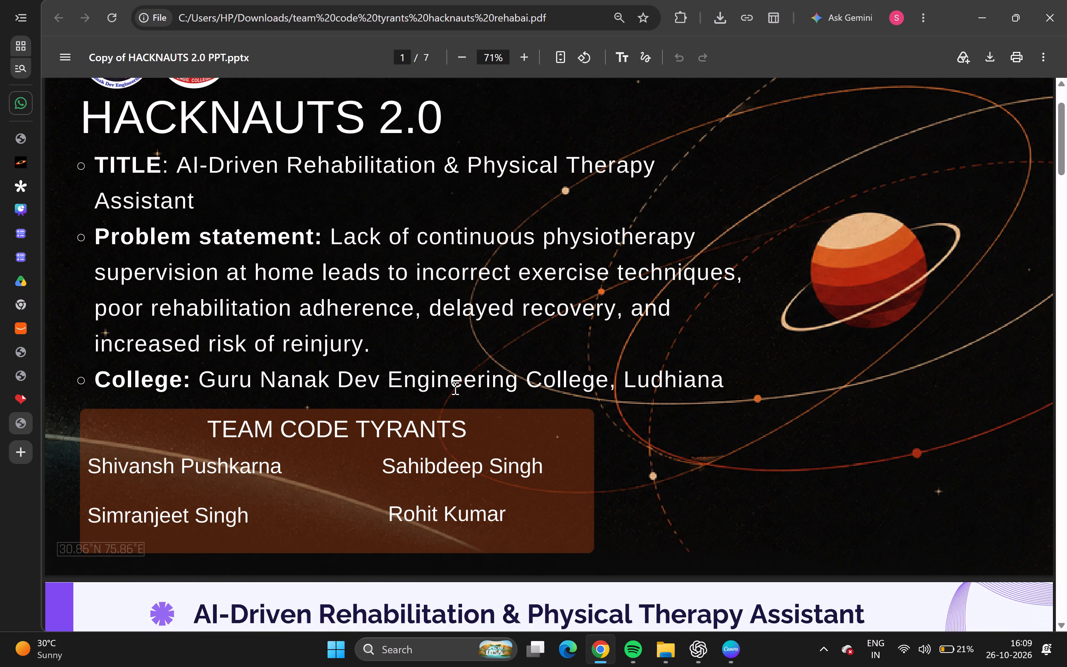
scroll(454, 388, down, 6)
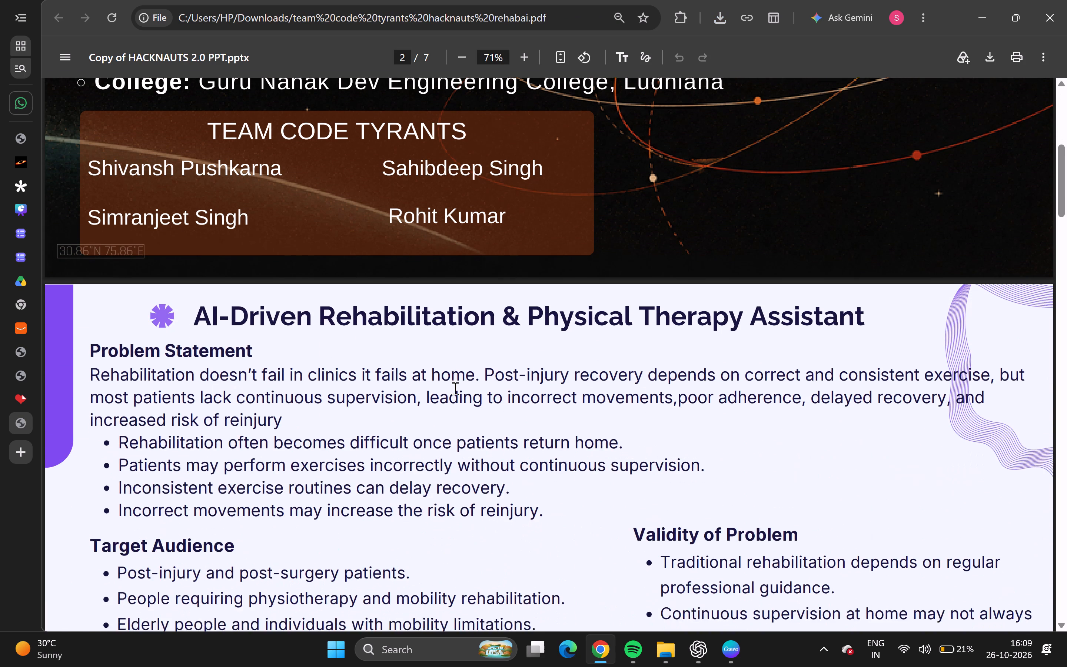
scroll(454, 388, down, 2)
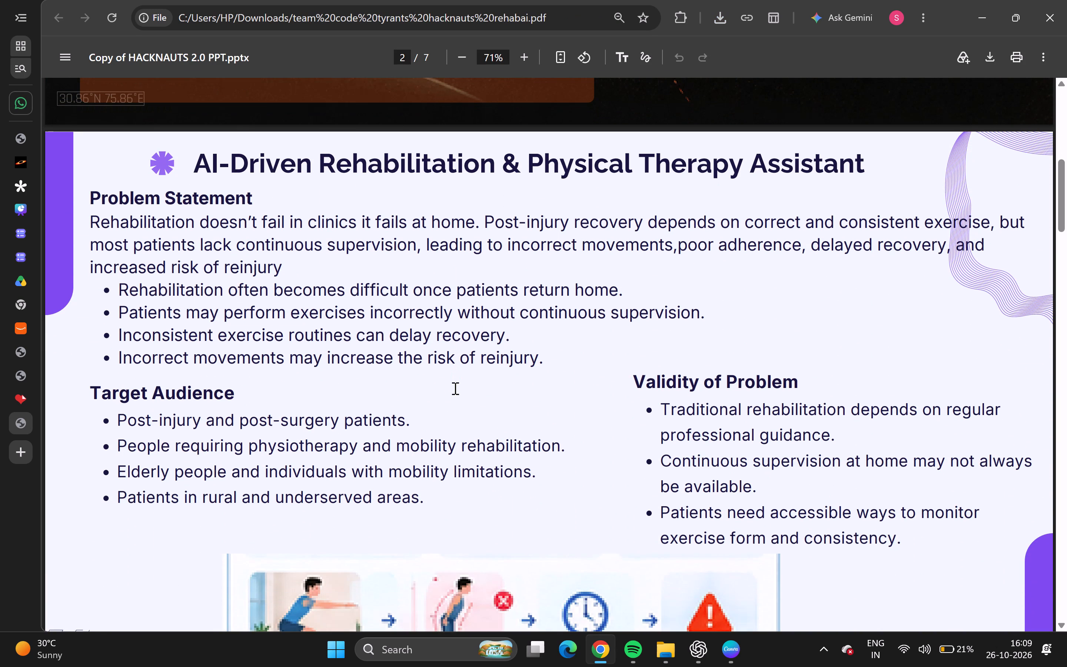
scroll(473, 355, down, 1)
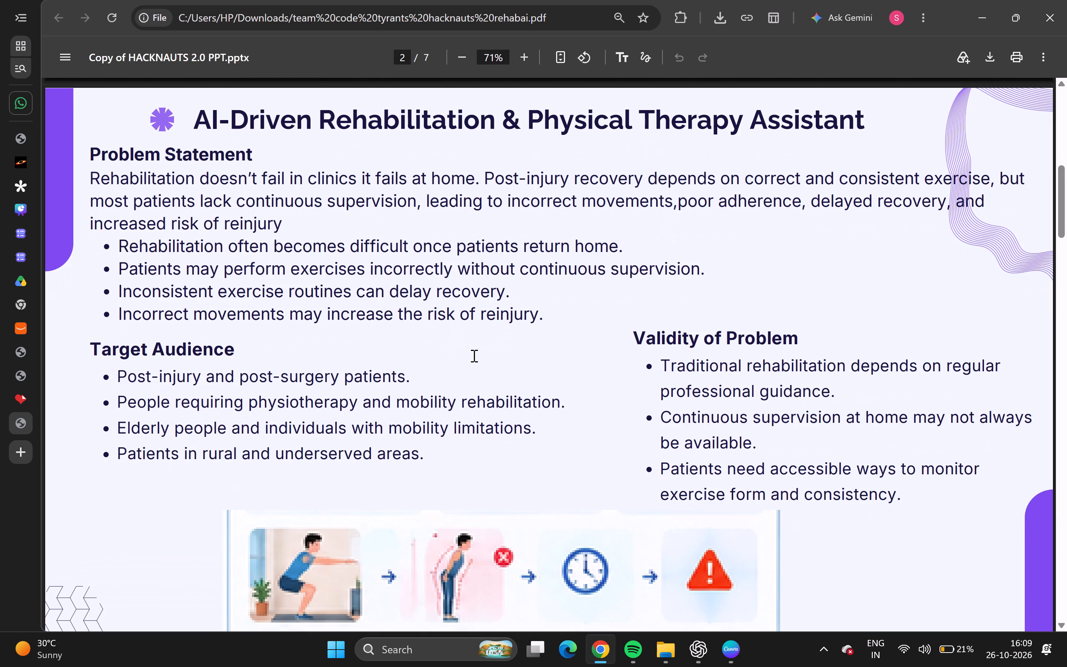
scroll(473, 355, down, 3)
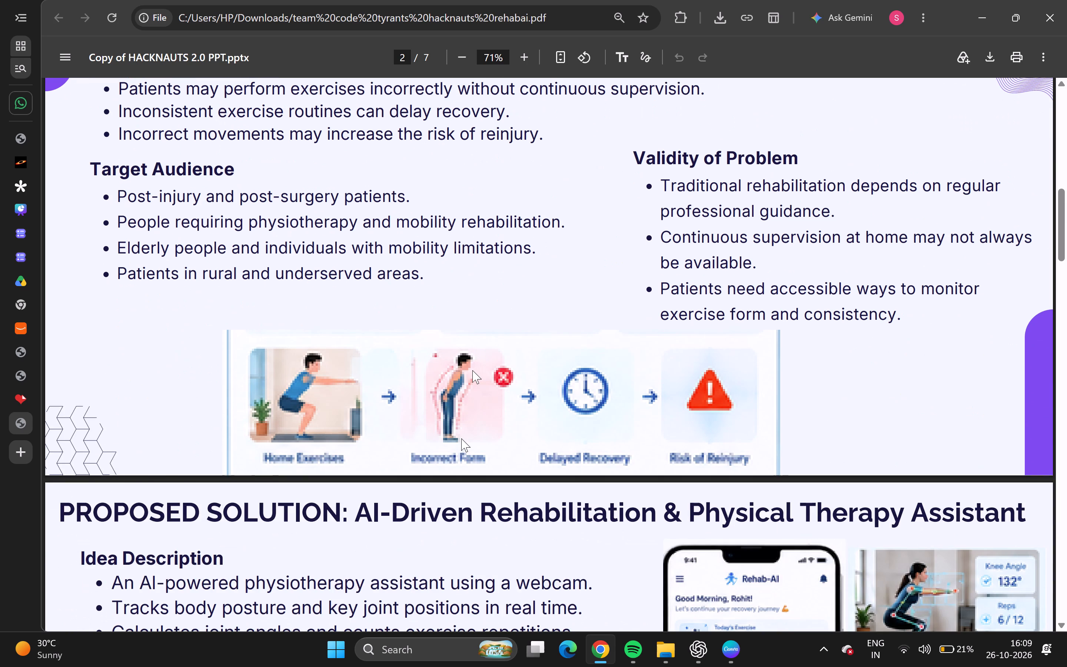
scroll(462, 442, down, 1)
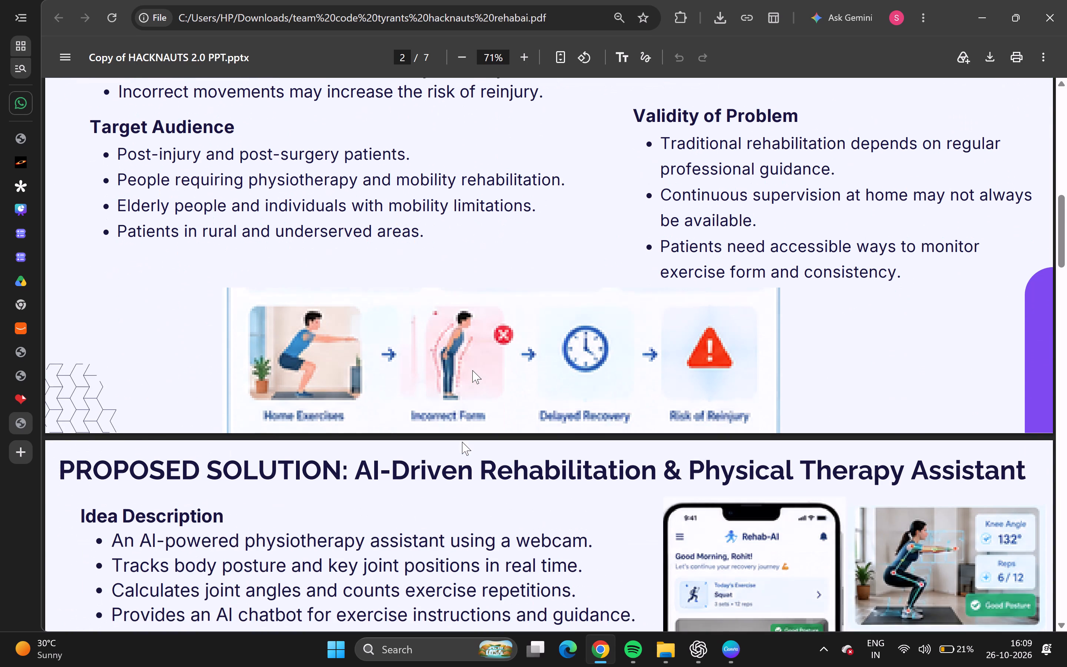
scroll(462, 442, down, 3)
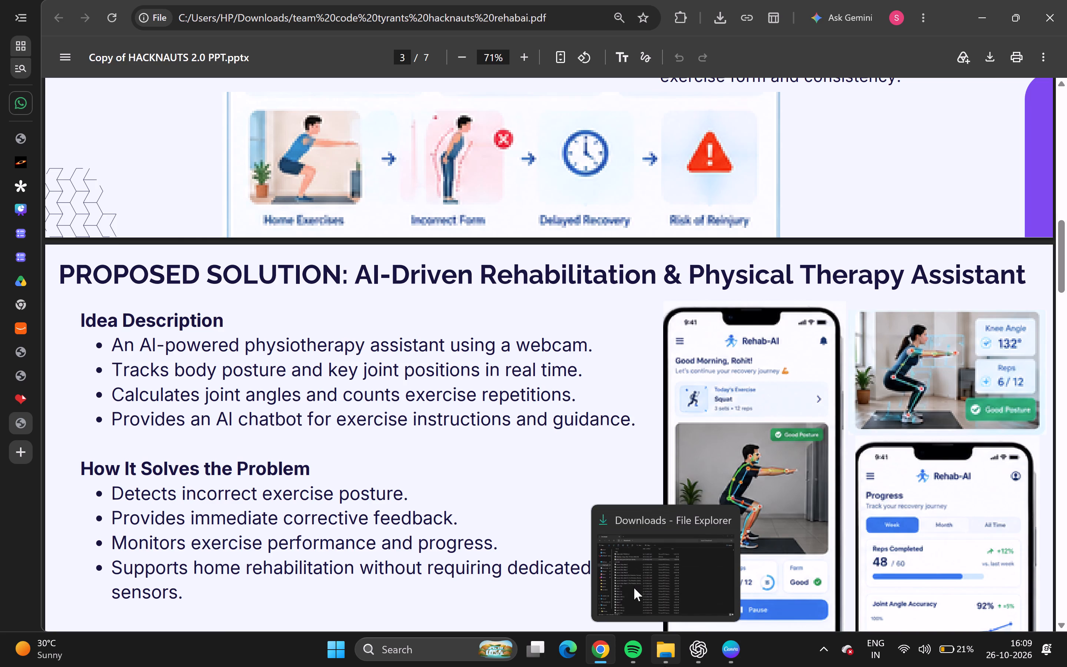
click(665, 666)
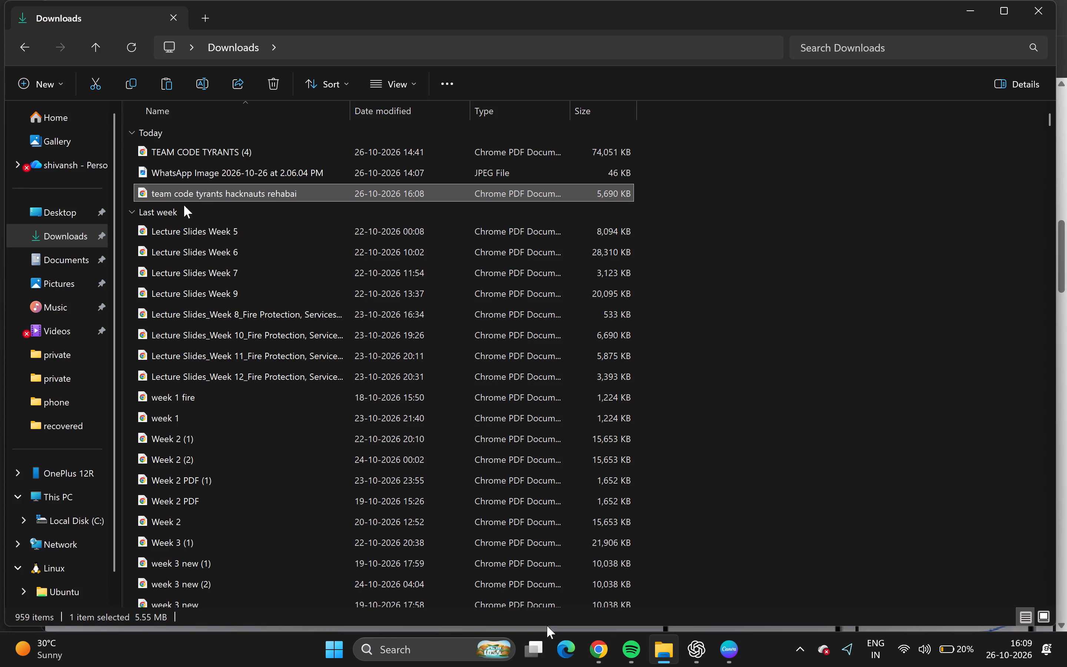
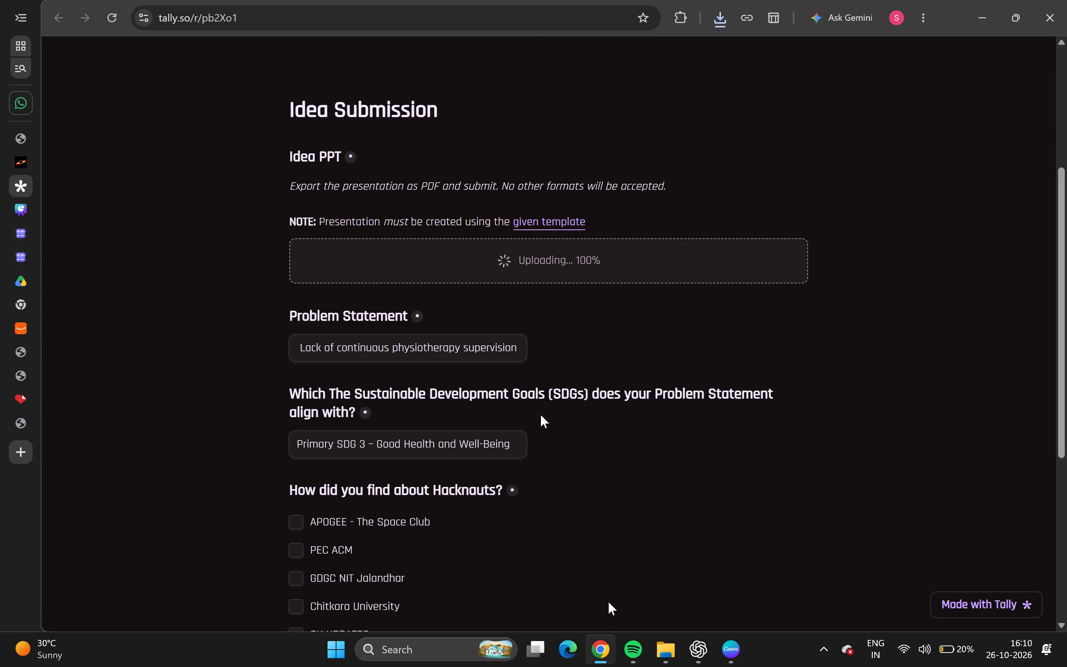
Open team code tyrants hackanauts_compressed from Downloads, review its first two pages, and close the document.
click(671, 657)
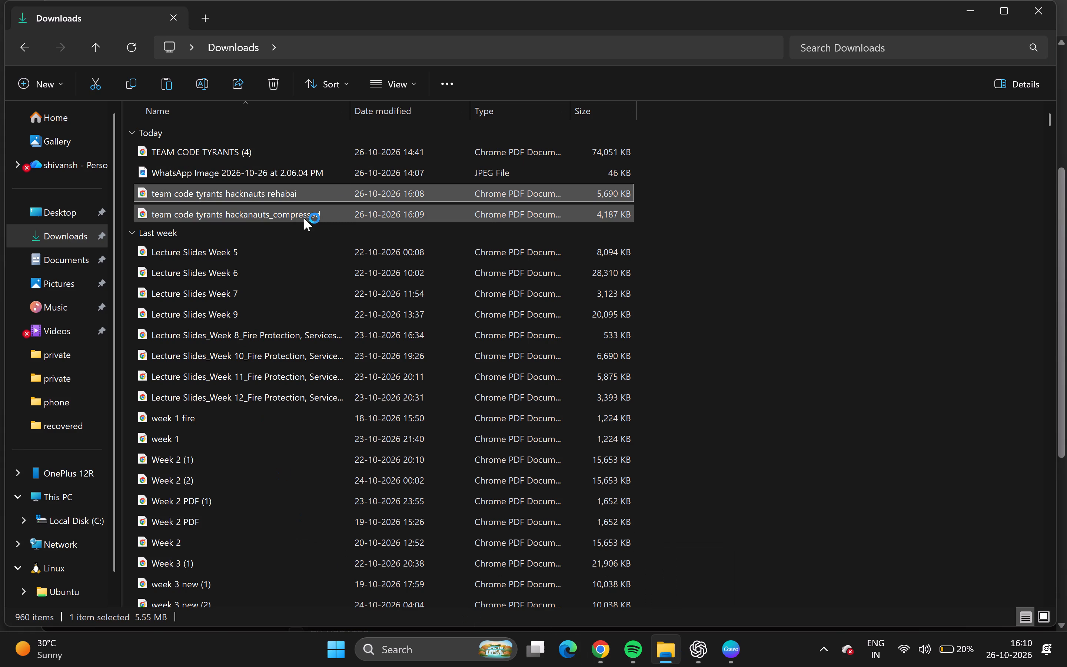
double_click(304, 219)
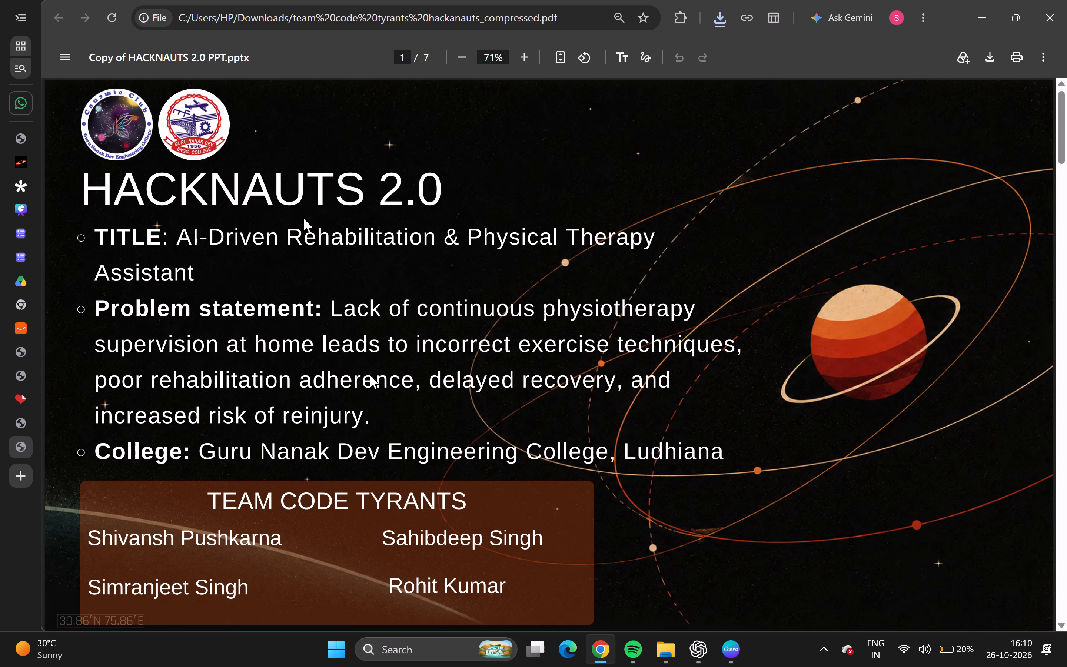
scroll(370, 375, down, 3)
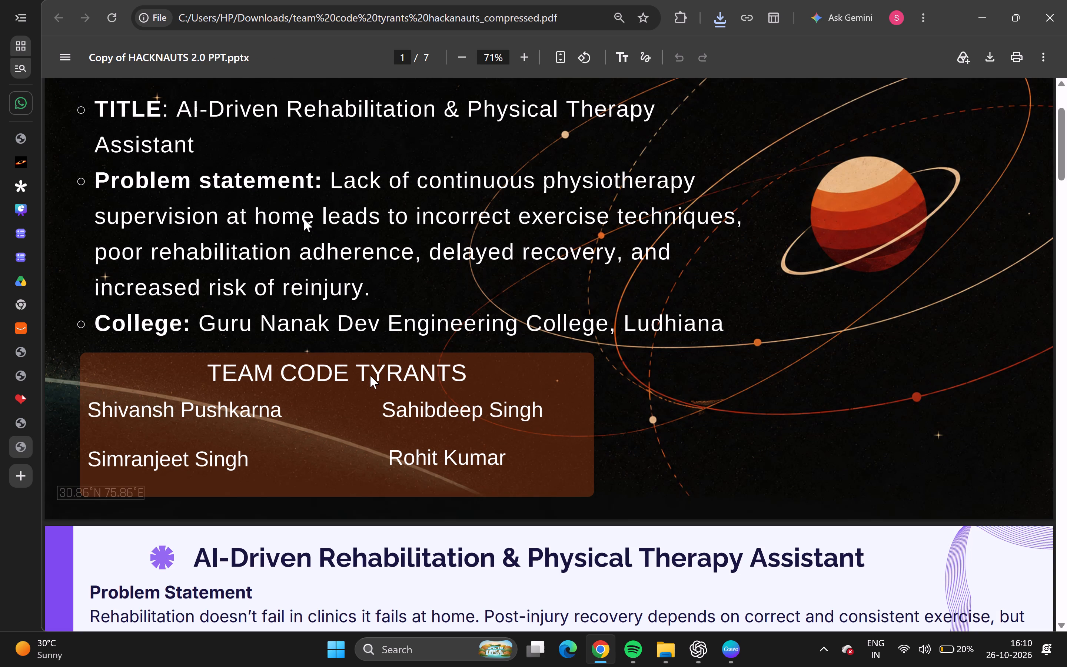
scroll(304, 219, down, 1)
scroll(370, 375, down, 2)
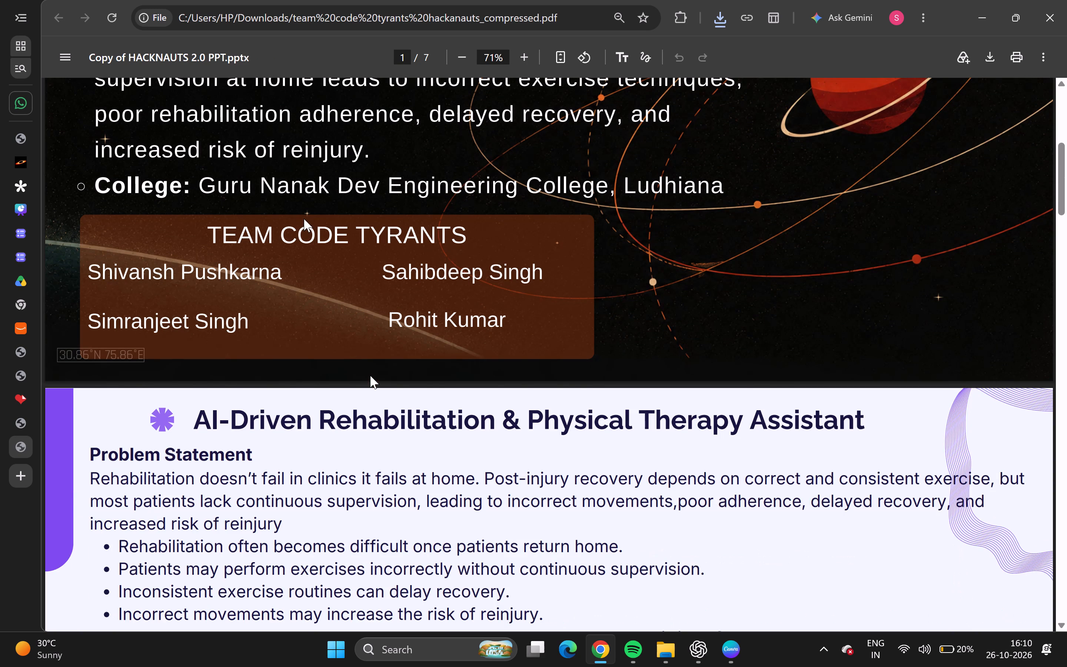
scroll(304, 219, down, 1)
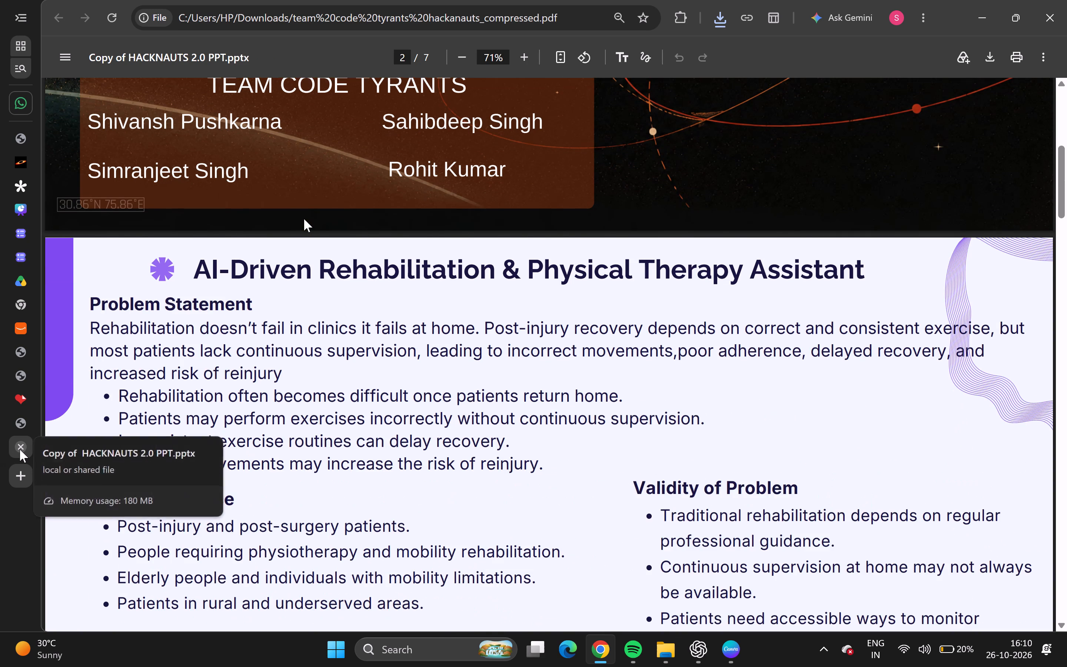
click(20, 449)
Close all tabs after the Shared Rulebook, including the team code tyrants hacknauts rehabai PDF and both team code tyrants hackanauts PDFs.
click(20, 424)
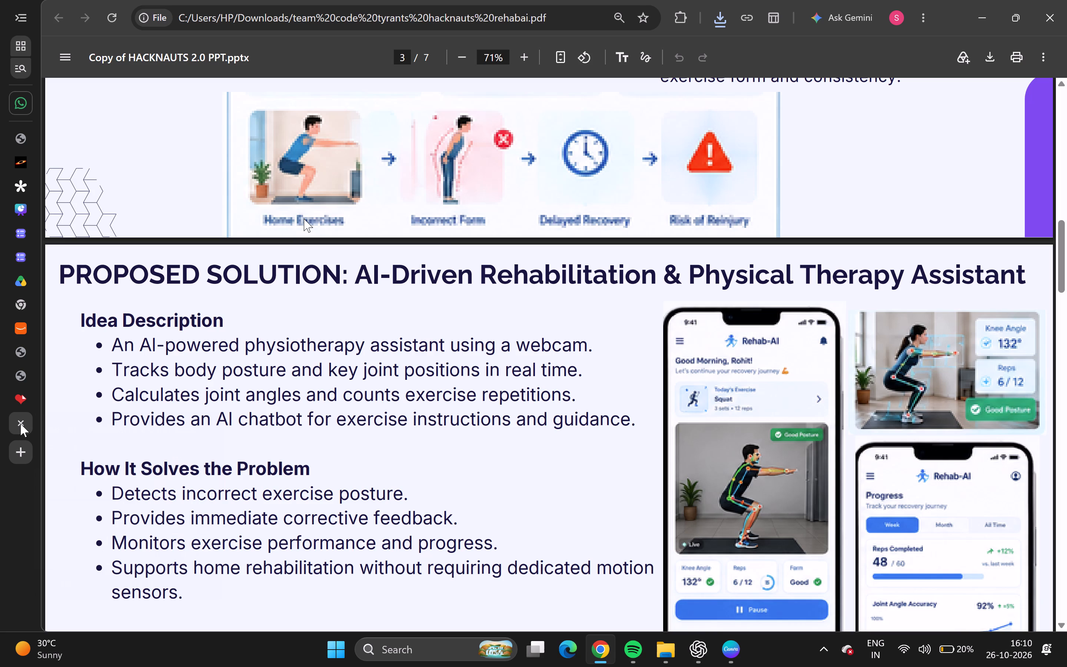
click(20, 424)
click(23, 401)
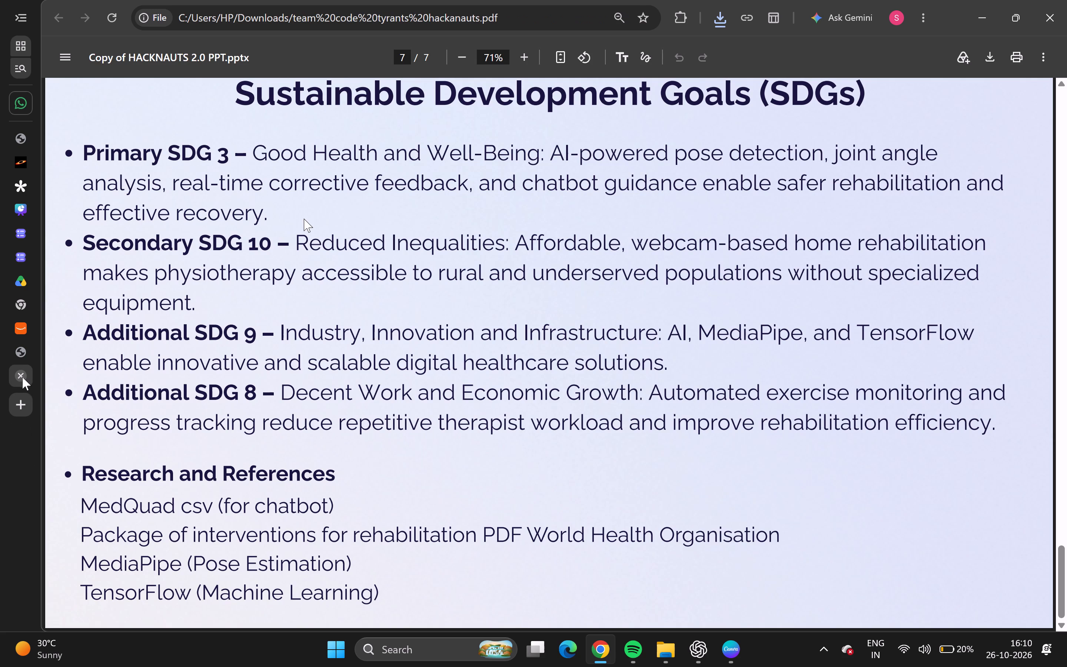
click(22, 375)
click(23, 353)
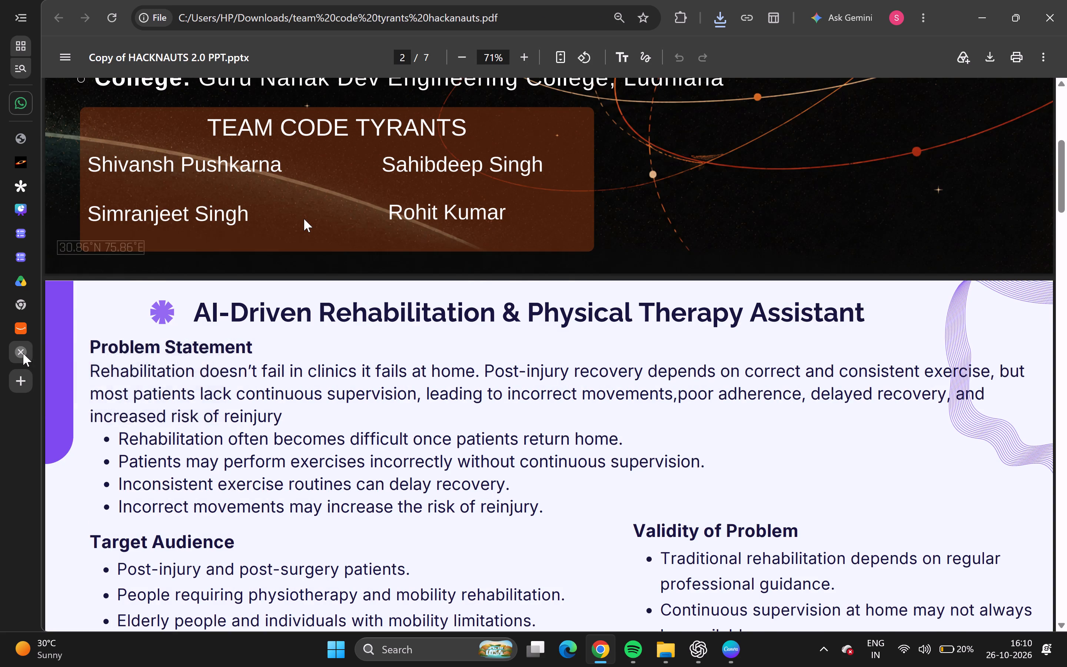
click(23, 324)
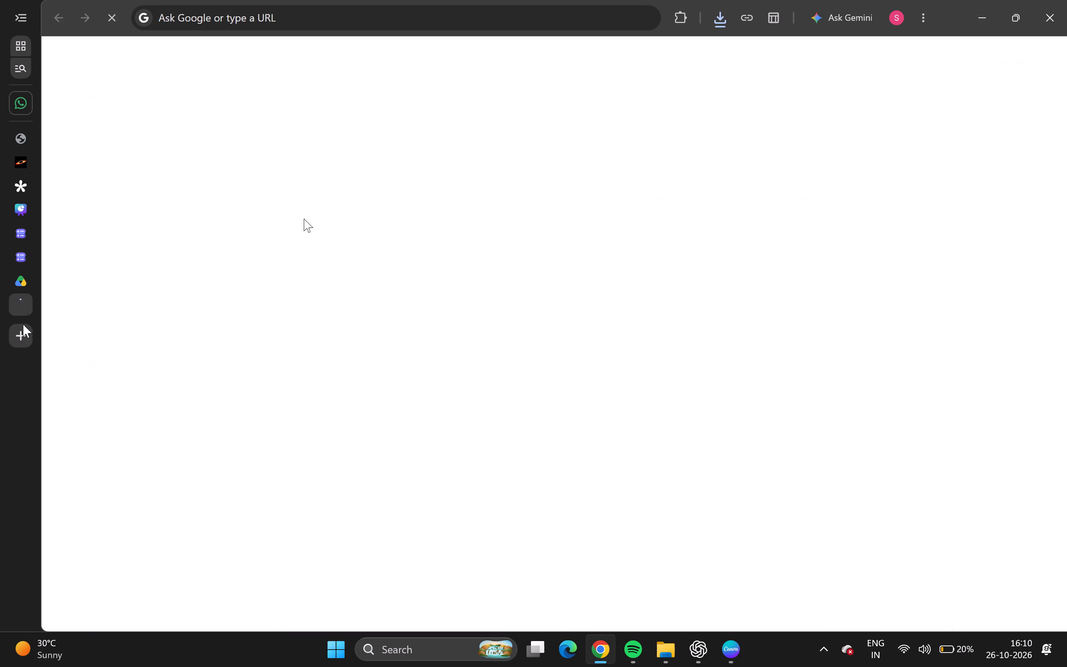
click(21, 307)
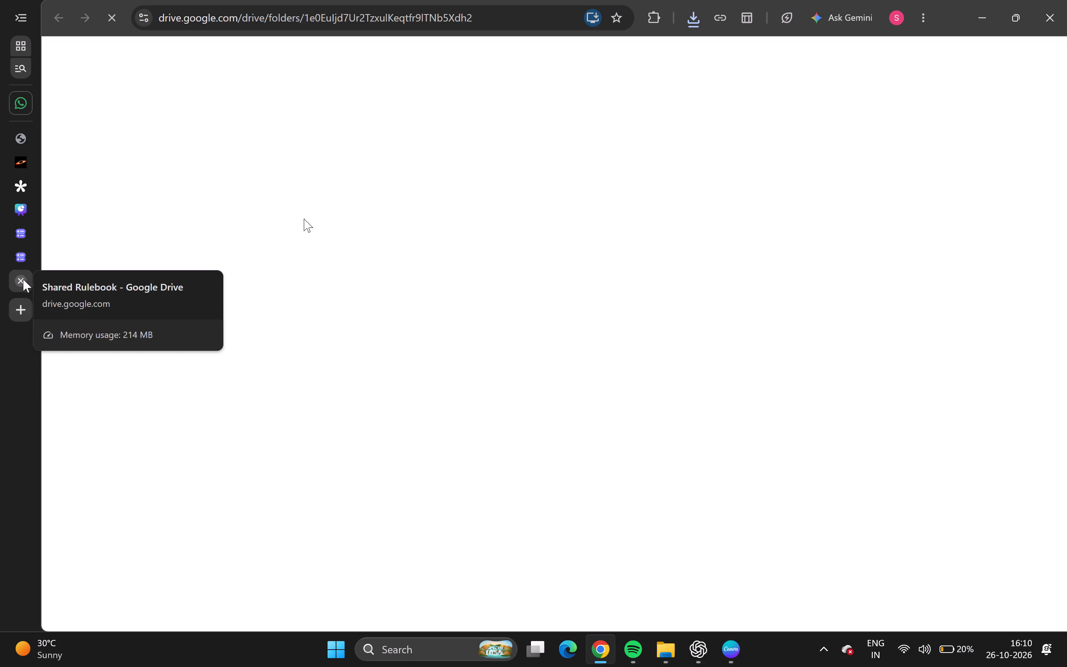
Close the HACKNAUTS 2.0 PPT template and the TEAM CODE TYRANTS PDF, and return to the Hacknauts 2.0 Idea PPT Submission form.
click(20, 252)
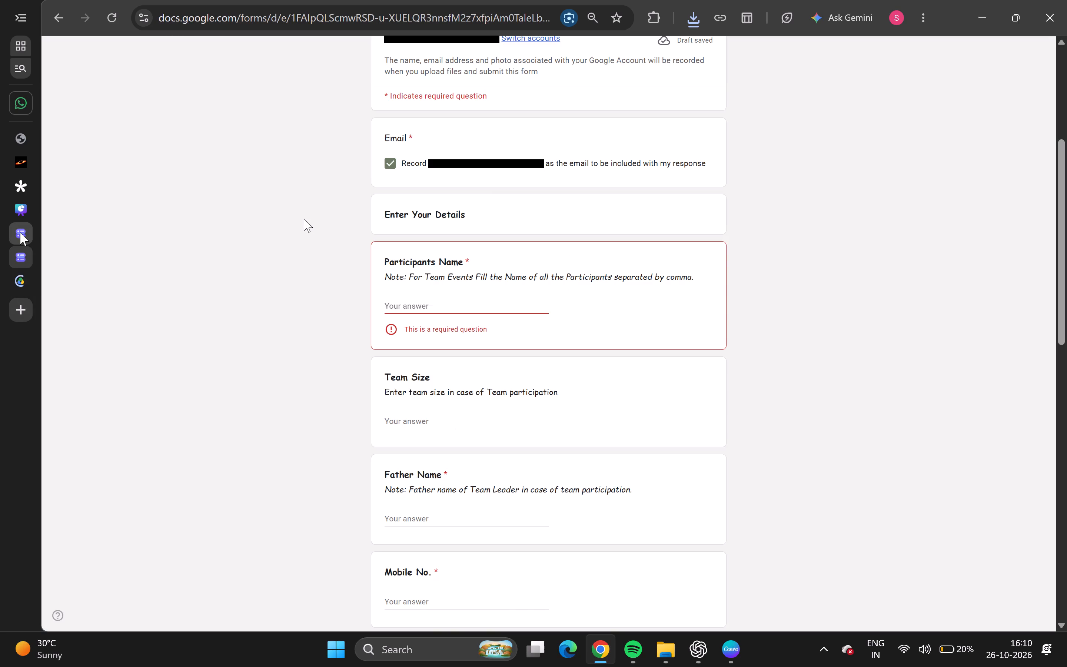
click(20, 232)
click(19, 210)
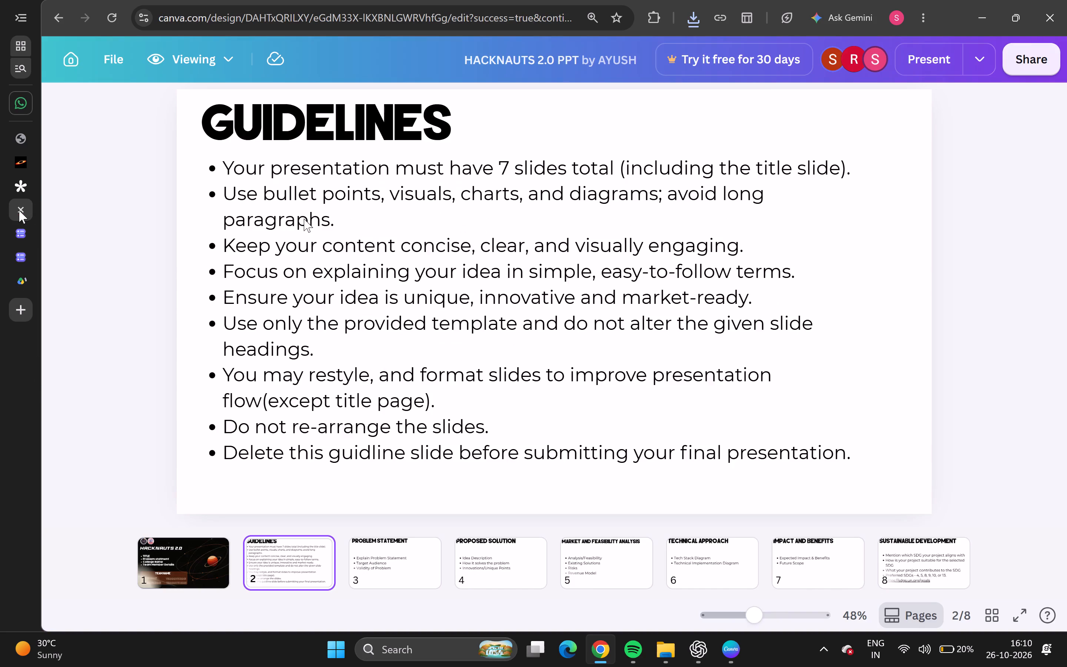
click(23, 205)
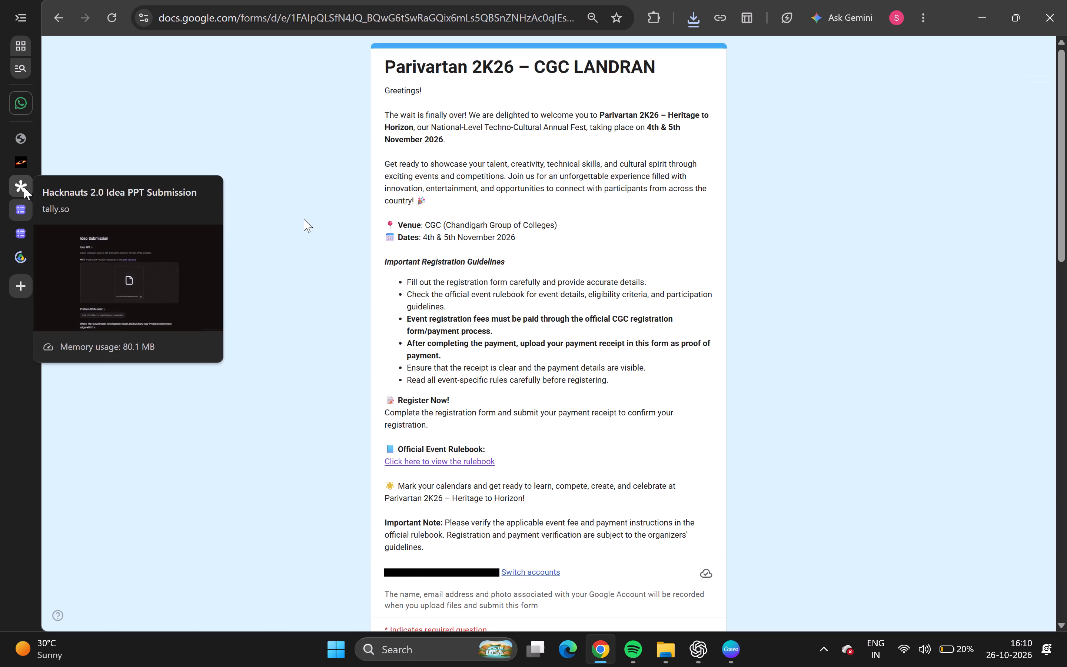
click(24, 187)
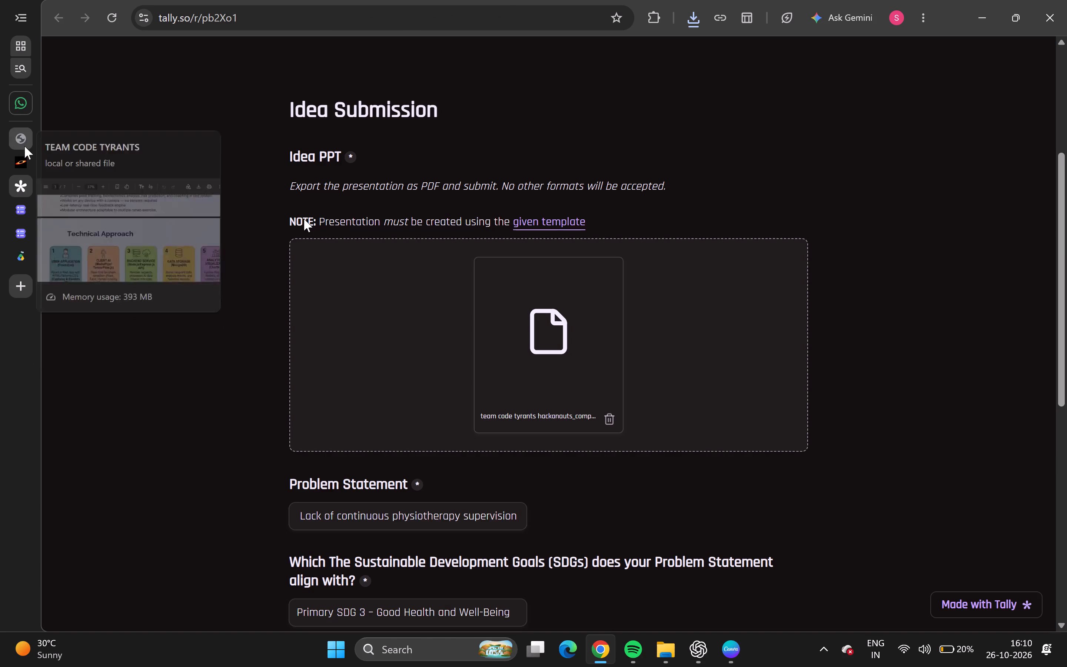
click(24, 146)
click(24, 137)
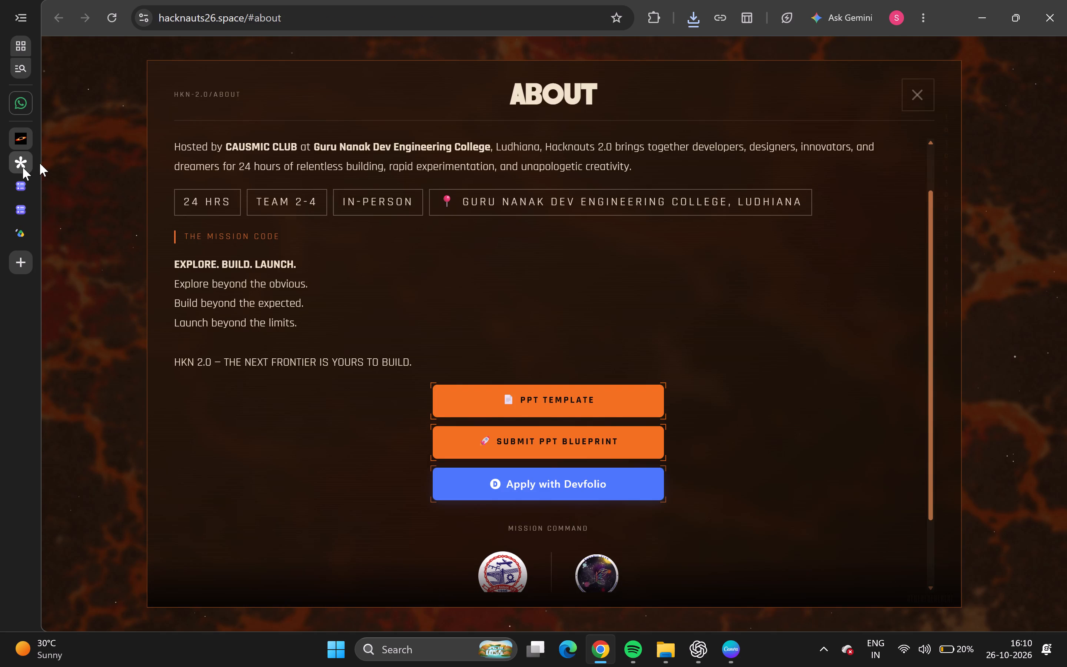
click(23, 167)
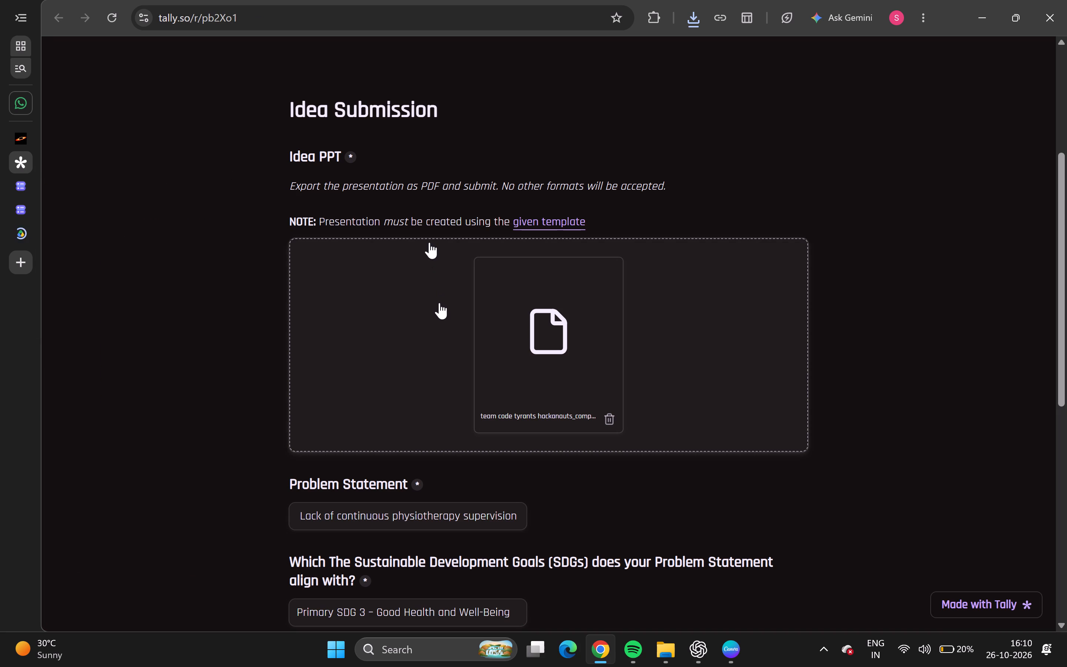
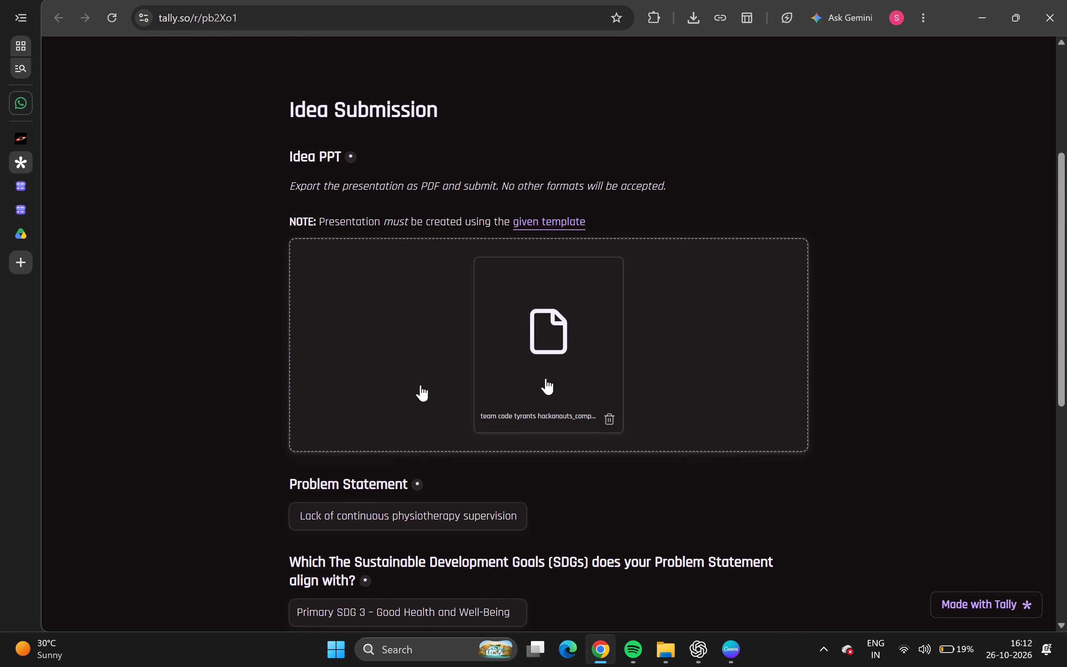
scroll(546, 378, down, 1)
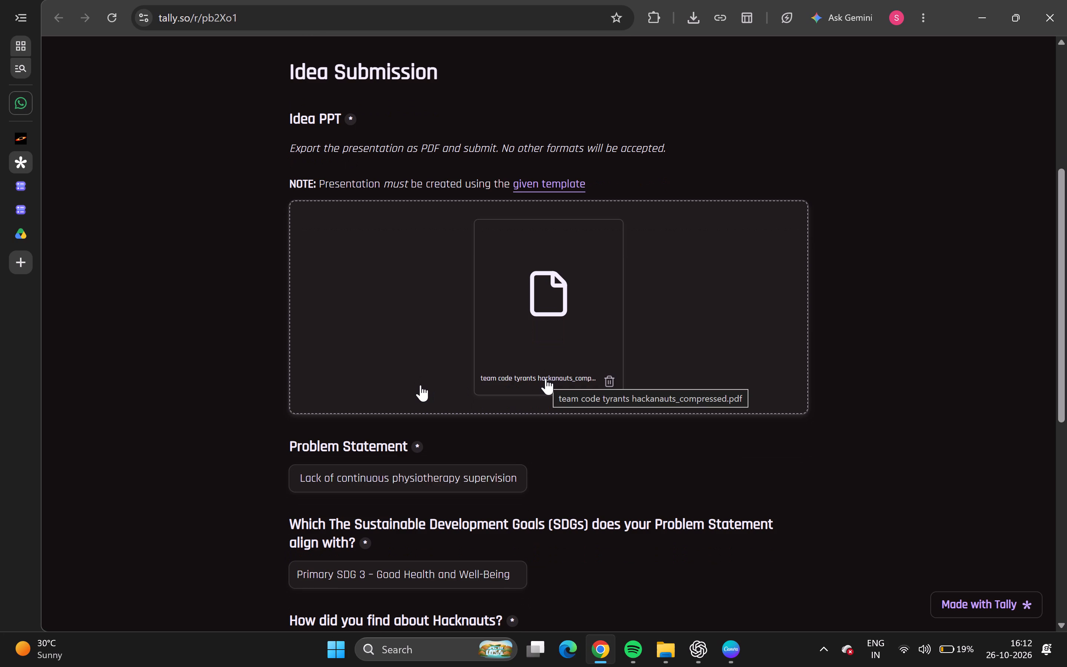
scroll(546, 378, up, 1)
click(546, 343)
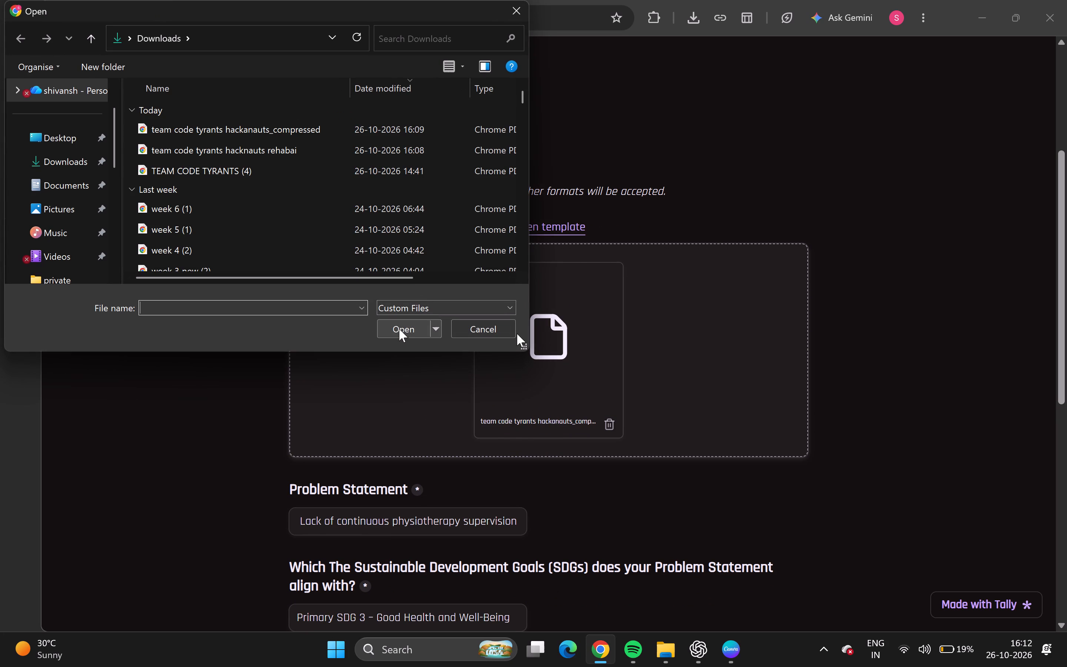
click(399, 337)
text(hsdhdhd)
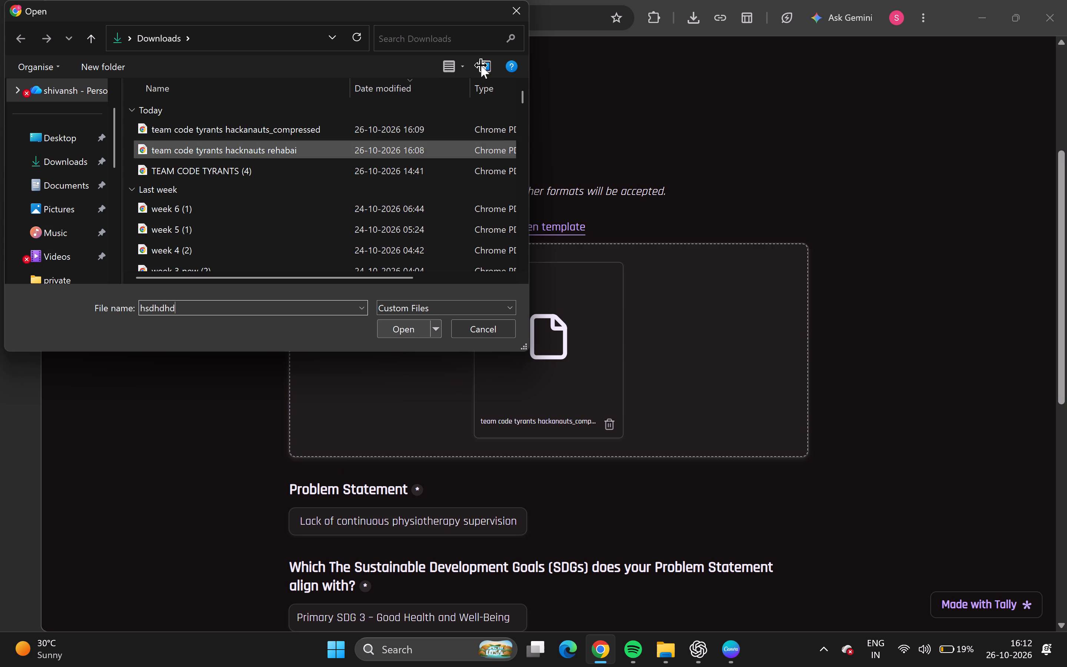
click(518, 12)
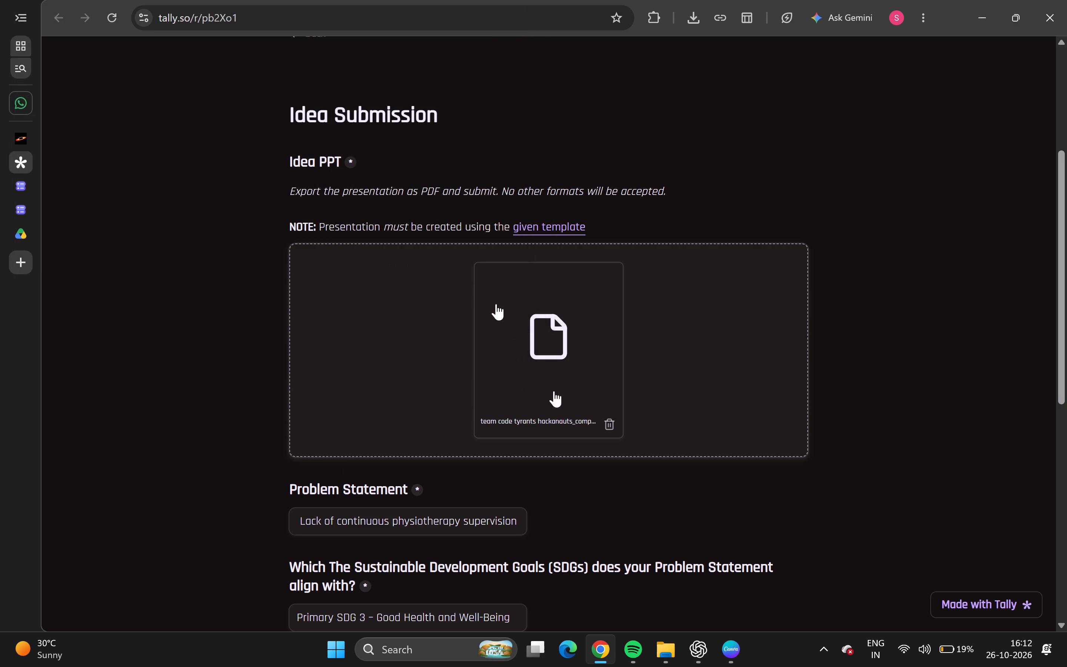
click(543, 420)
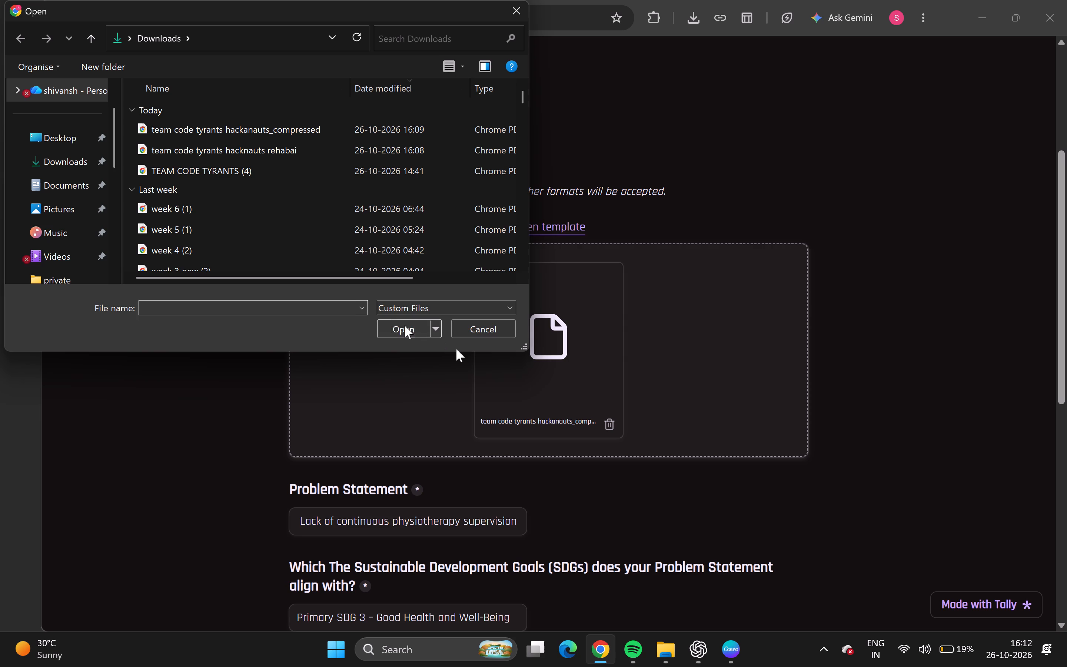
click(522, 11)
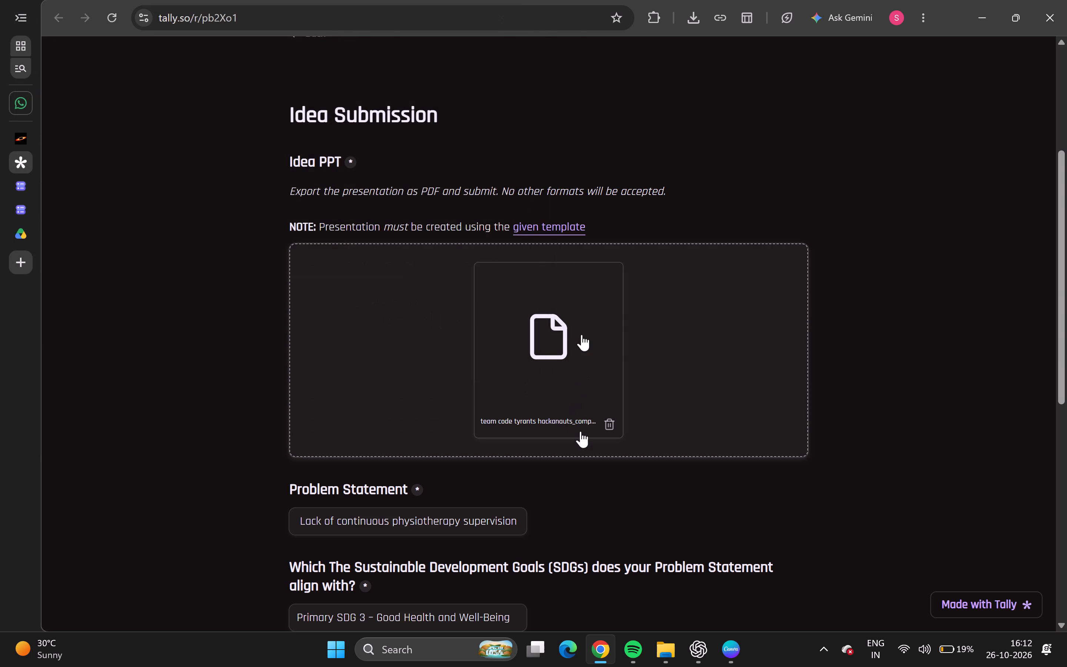
Open team code tyrants hackanauts_compressed from Downloads and review its title and problem statement pages.
click(669, 664)
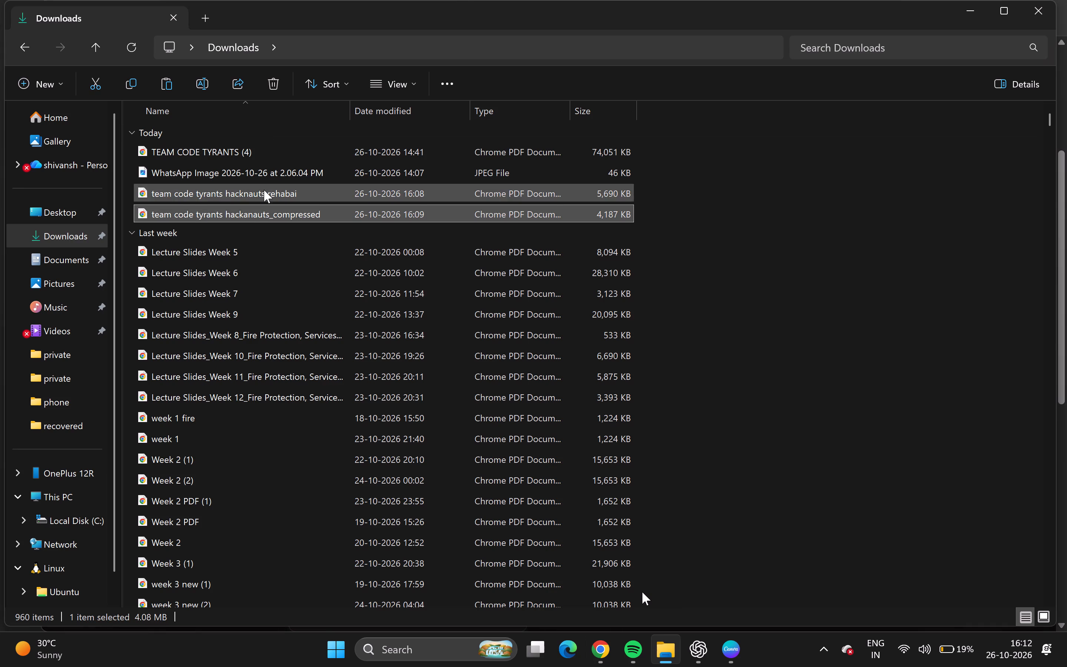
double_click(256, 213)
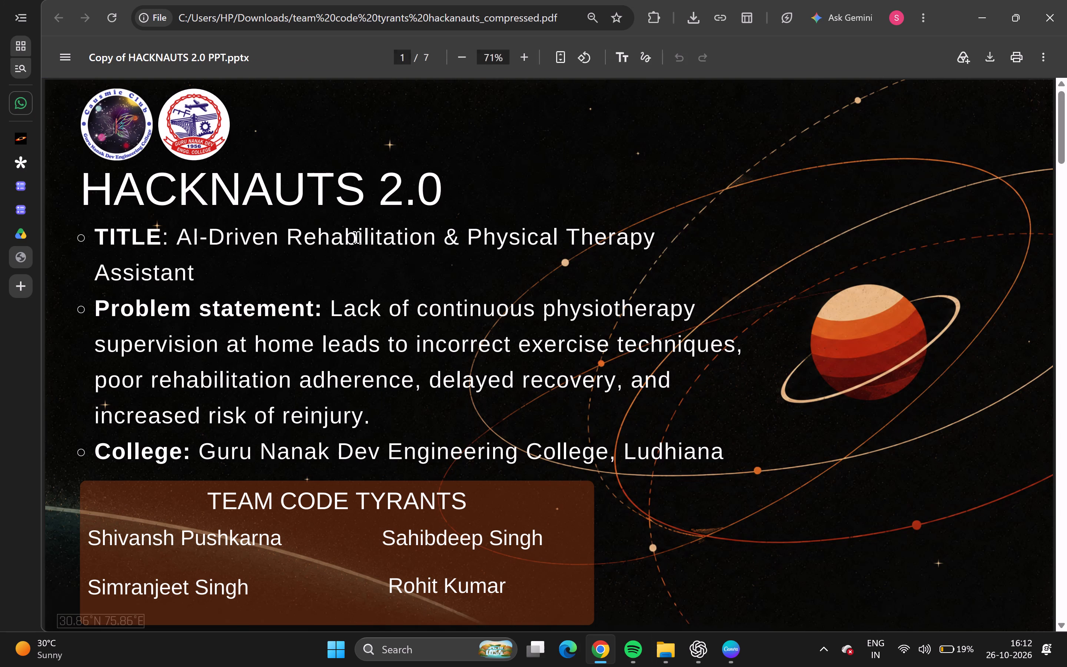
scroll(427, 340, down, 3)
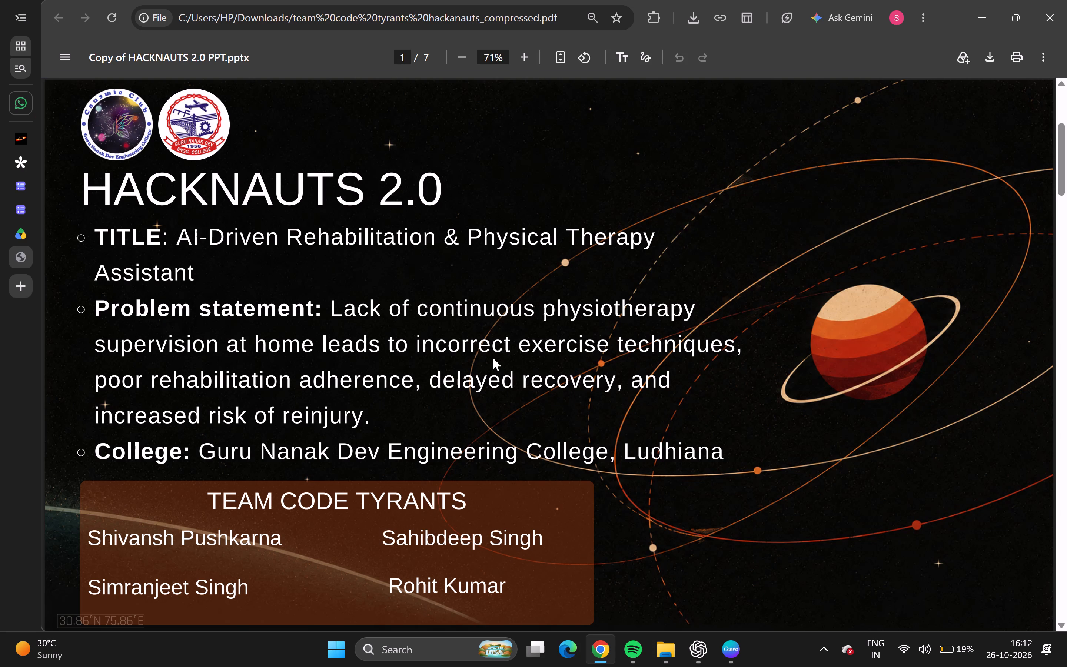
scroll(493, 358, down, 3)
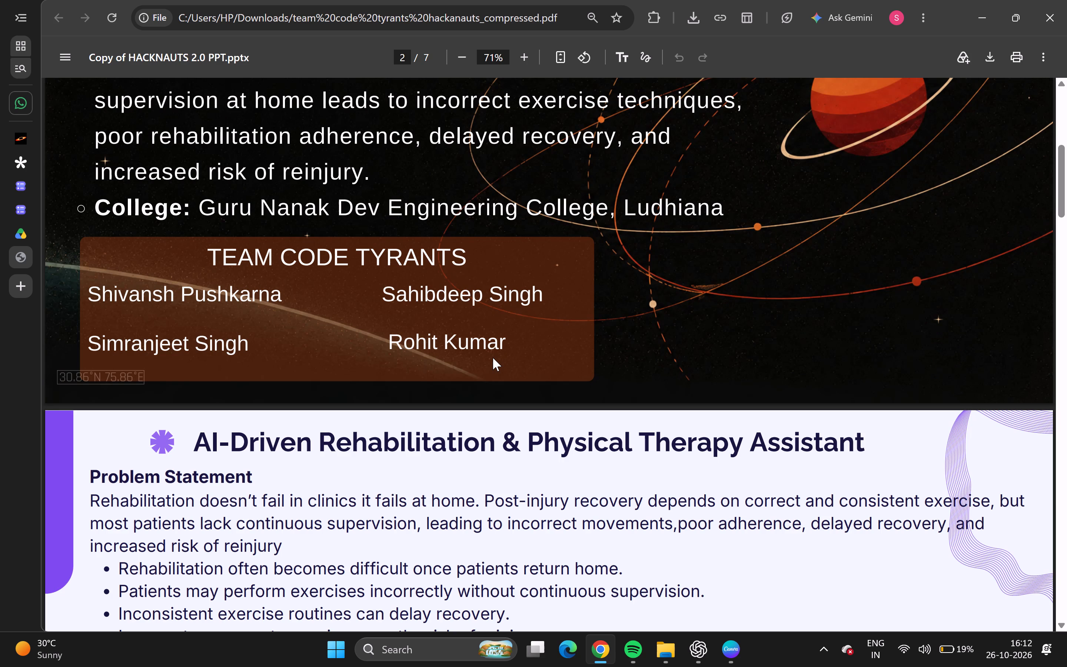
scroll(493, 358, down, 2)
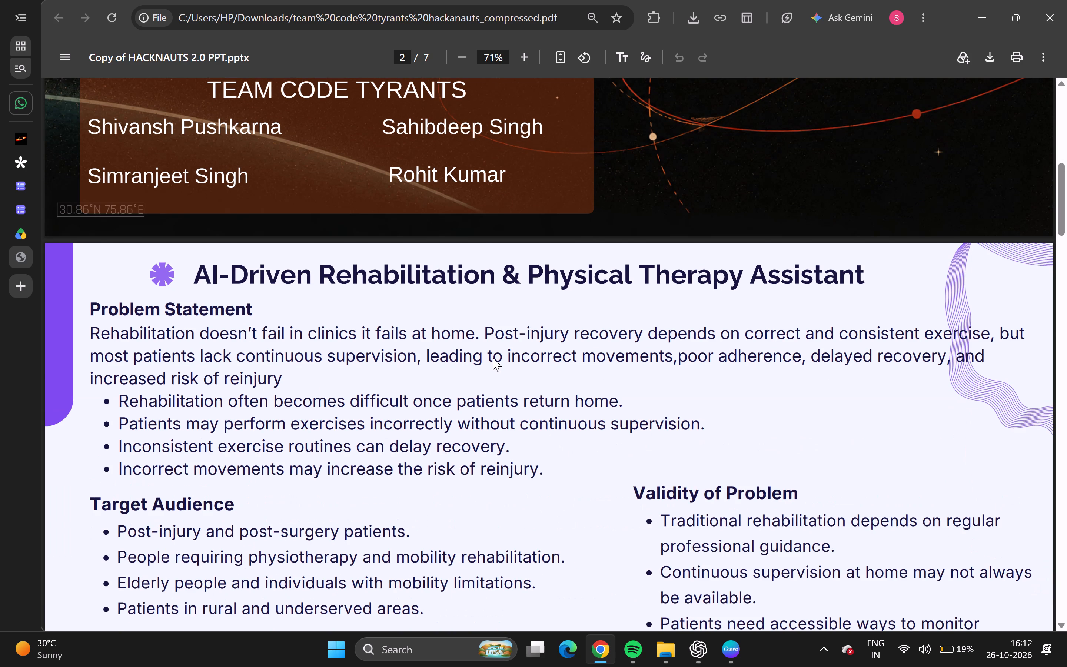
scroll(493, 358, down, 1)
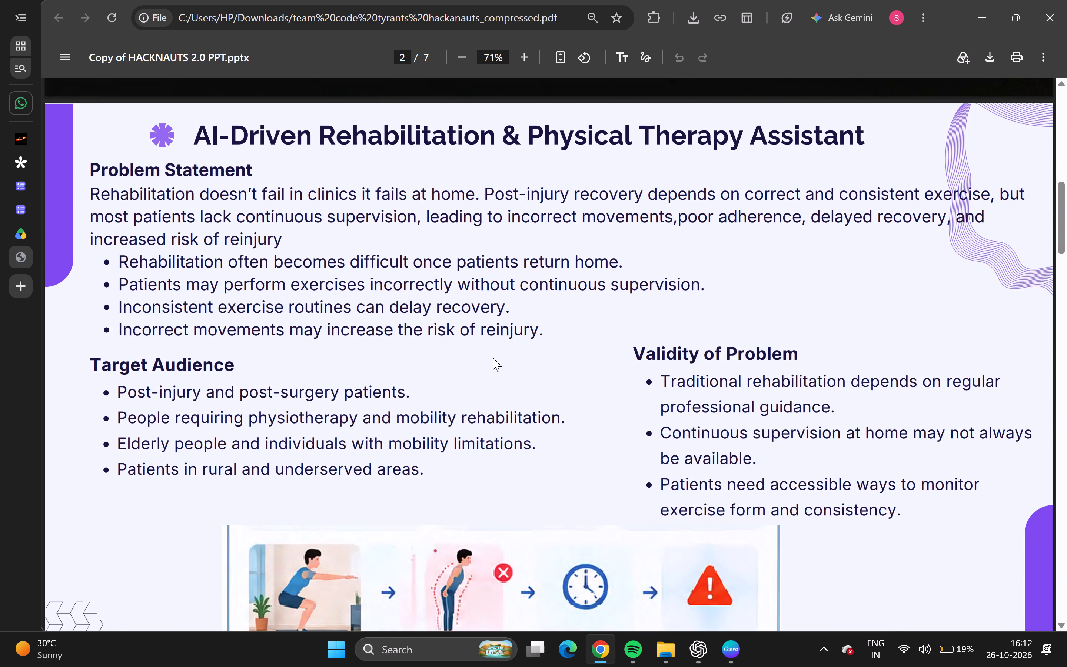
scroll(493, 358, down, 1)
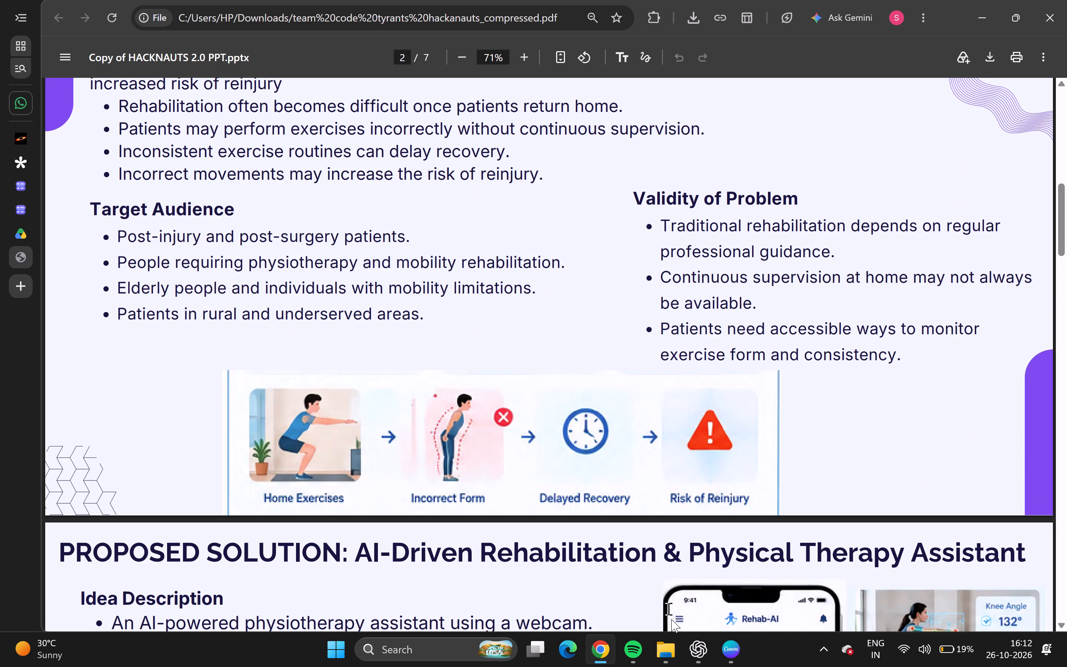
Open team code tyrants hacknauts rehabai from Downloads and review its pages through the proposed solution.
click(669, 661)
double_click(443, 192)
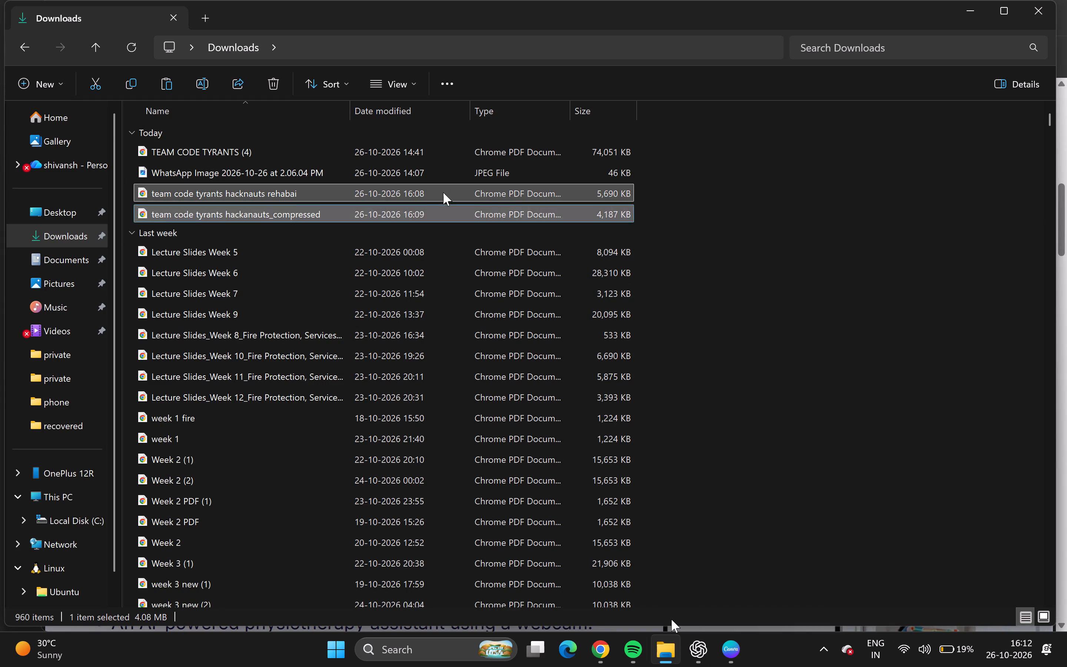
scroll(412, 328, down, 2)
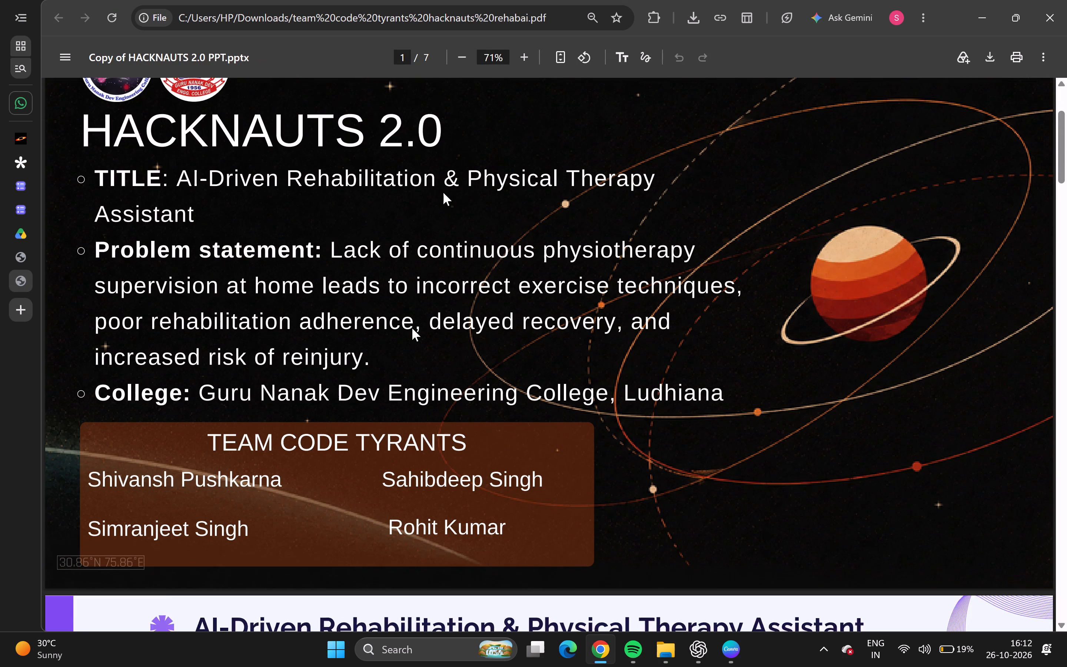
scroll(443, 192, down, 6)
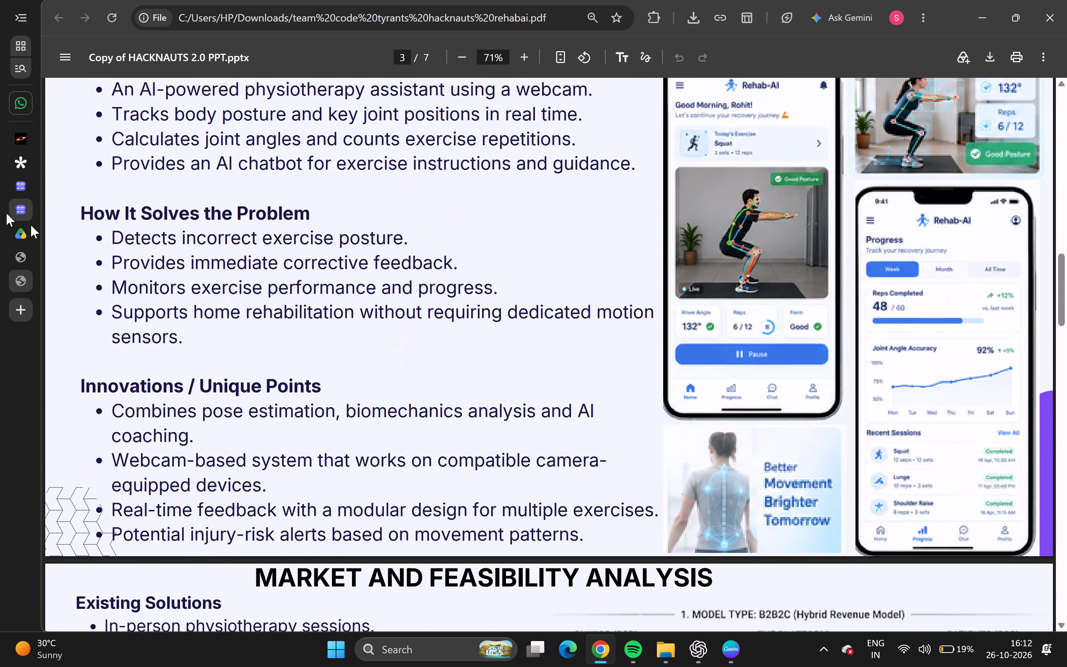
Return to the team code tyrants hackanauts_compressed PDF and examine its proposed solution, market and feasibility, and following pages.
click(11, 260)
scroll(255, 309, down, 2)
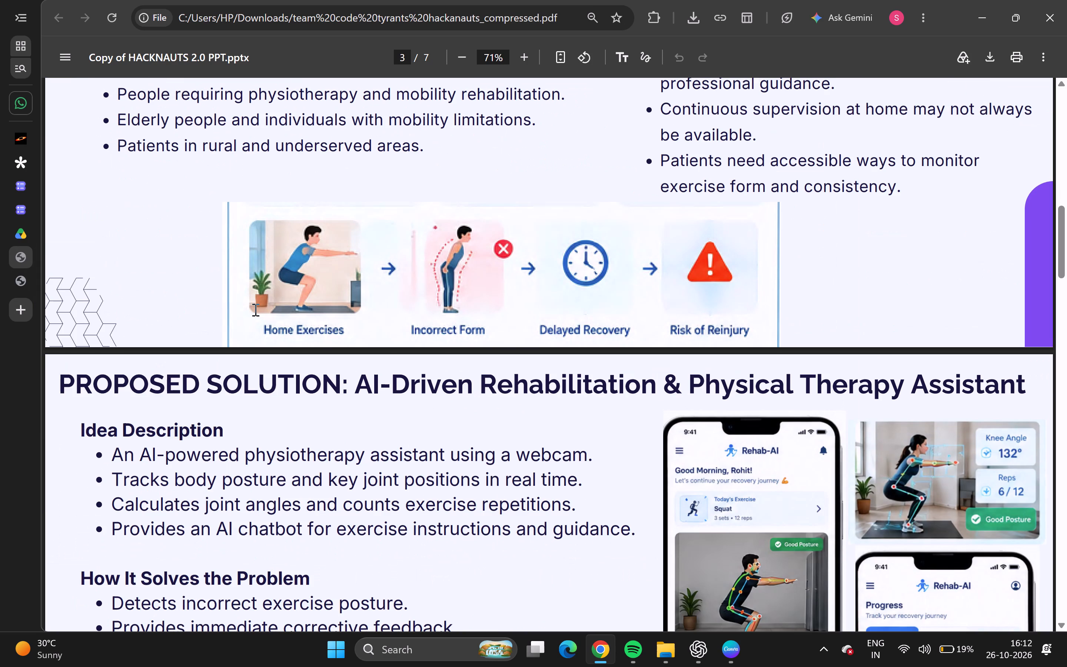
scroll(255, 309, down, 3)
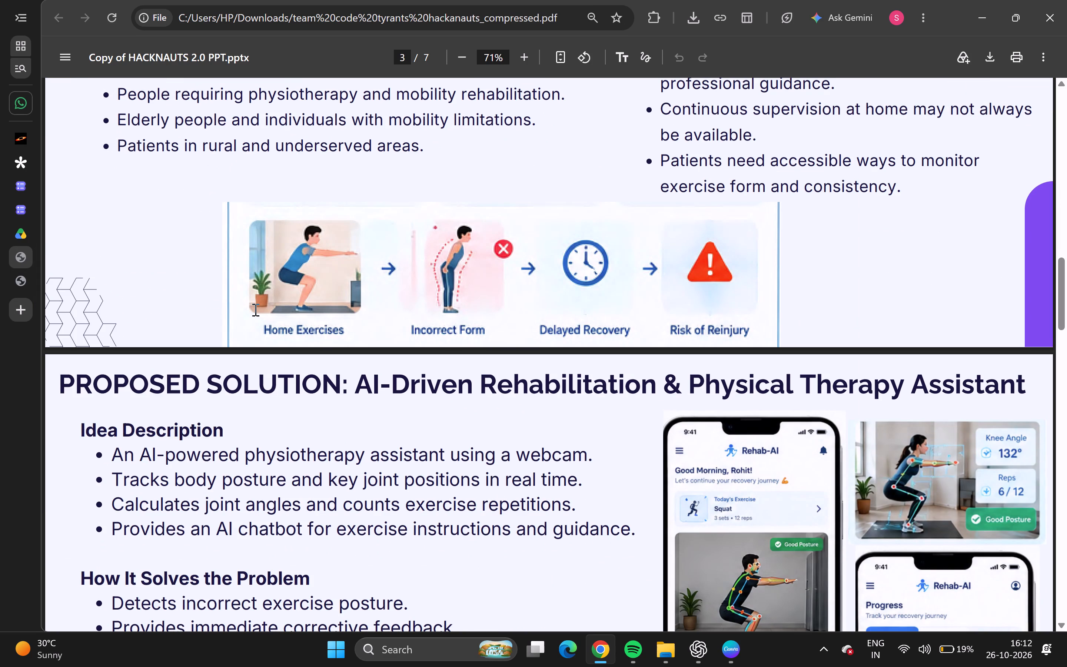
scroll(255, 309, down, 6)
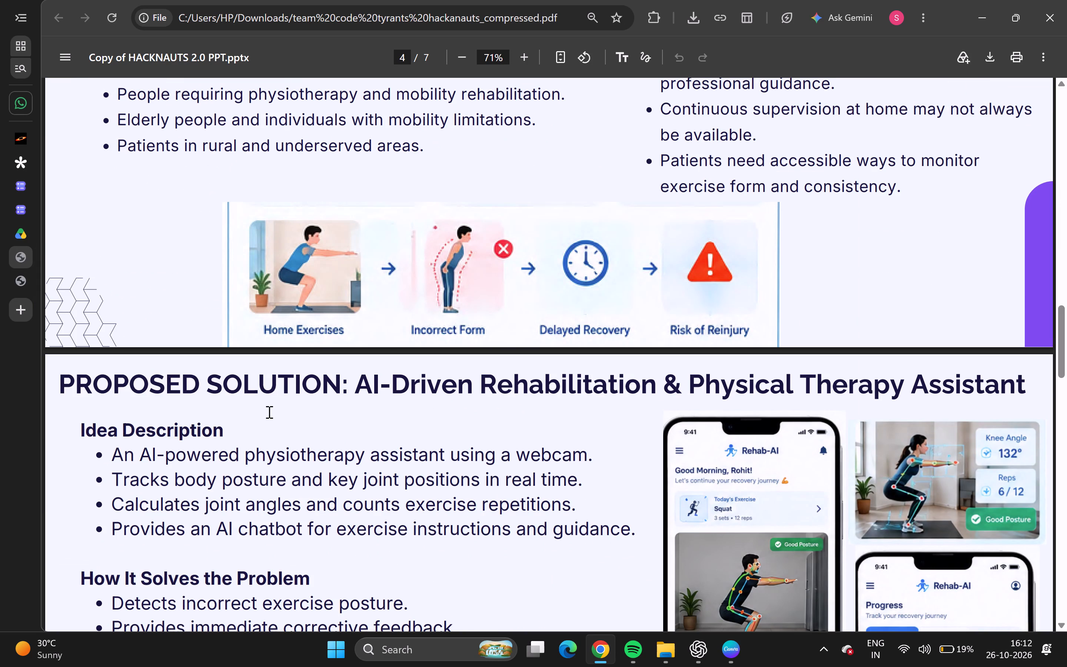
scroll(268, 411, down, 10)
scroll(268, 411, up, 2)
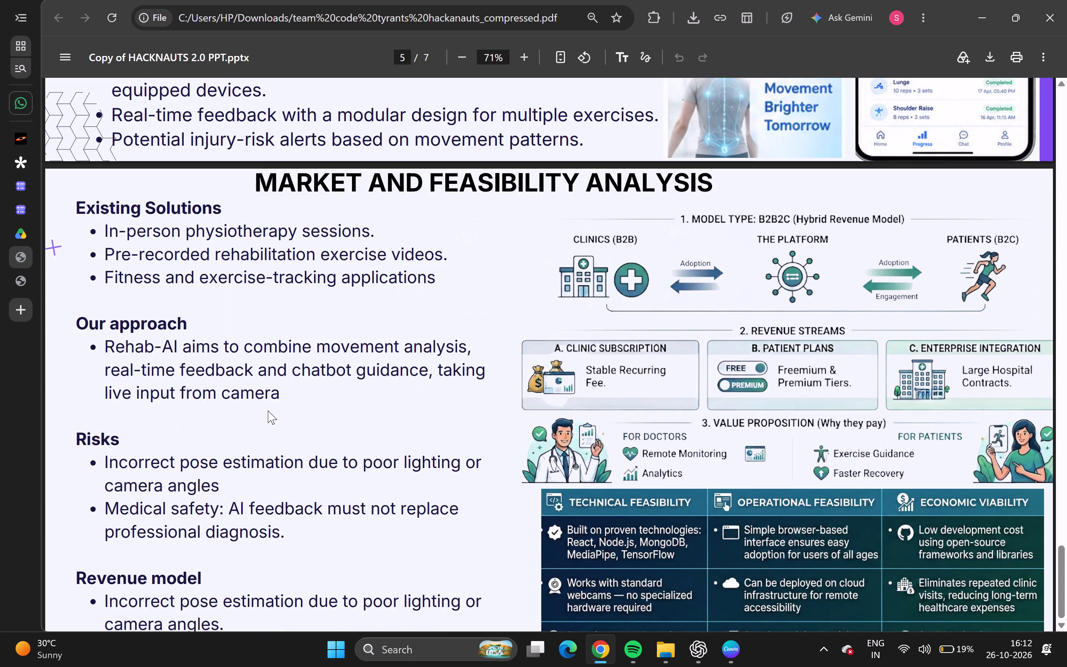
scroll(268, 411, up, 8)
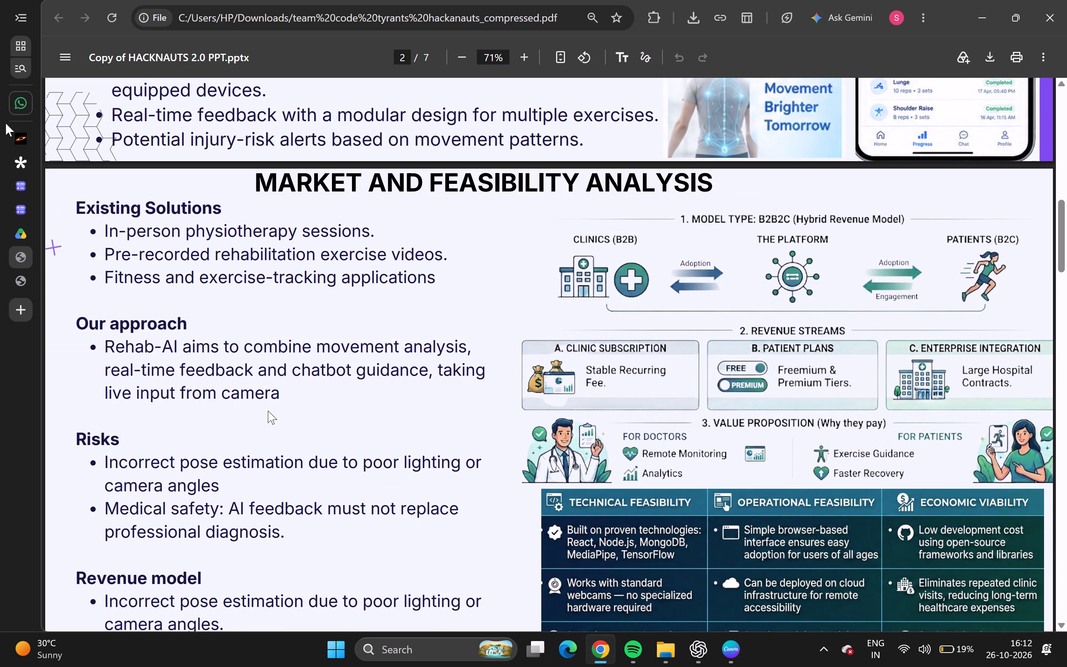
Recheck the attached PDF, problem statement, SDG and referral answers in the Hacknauts 2.0 Idea PPT Submission form and submit it.
click(18, 136)
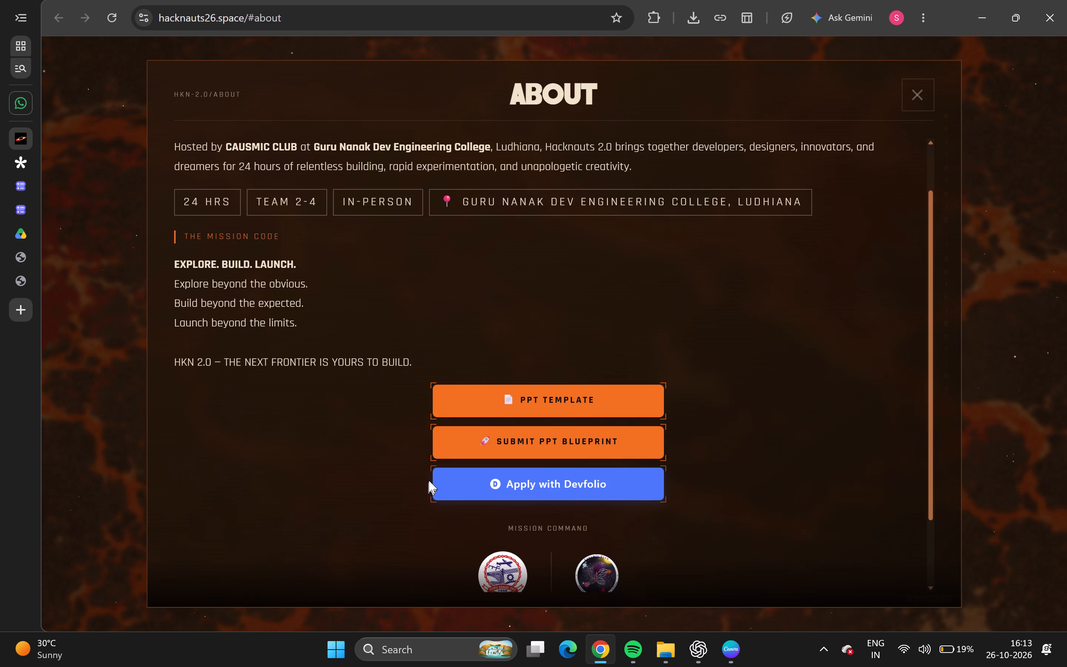
click(14, 158)
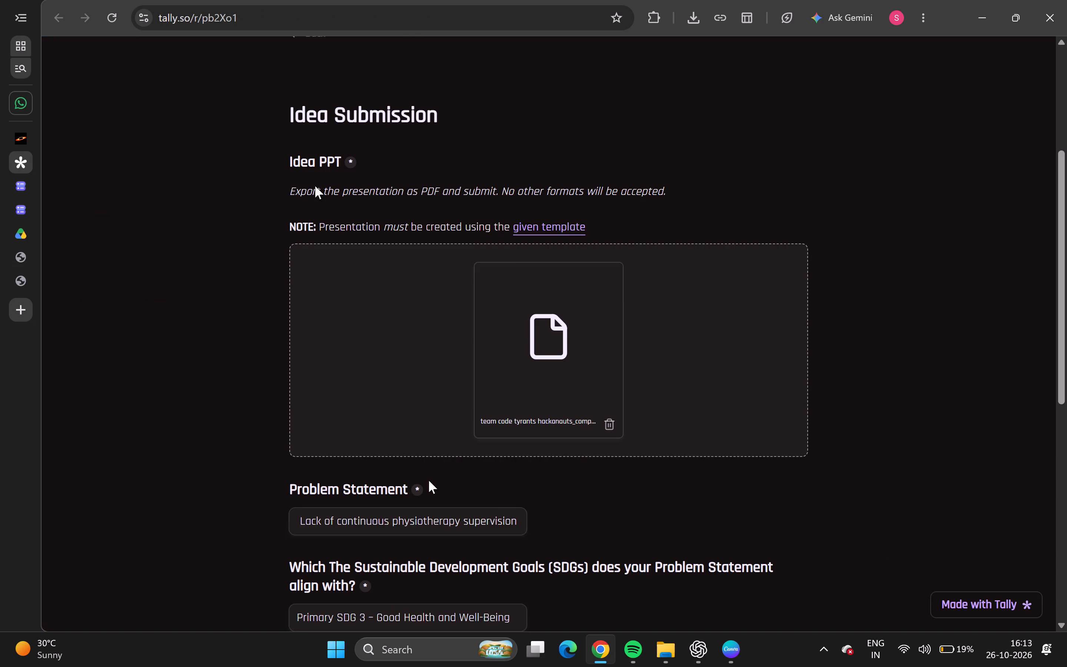
scroll(544, 377, down, 1)
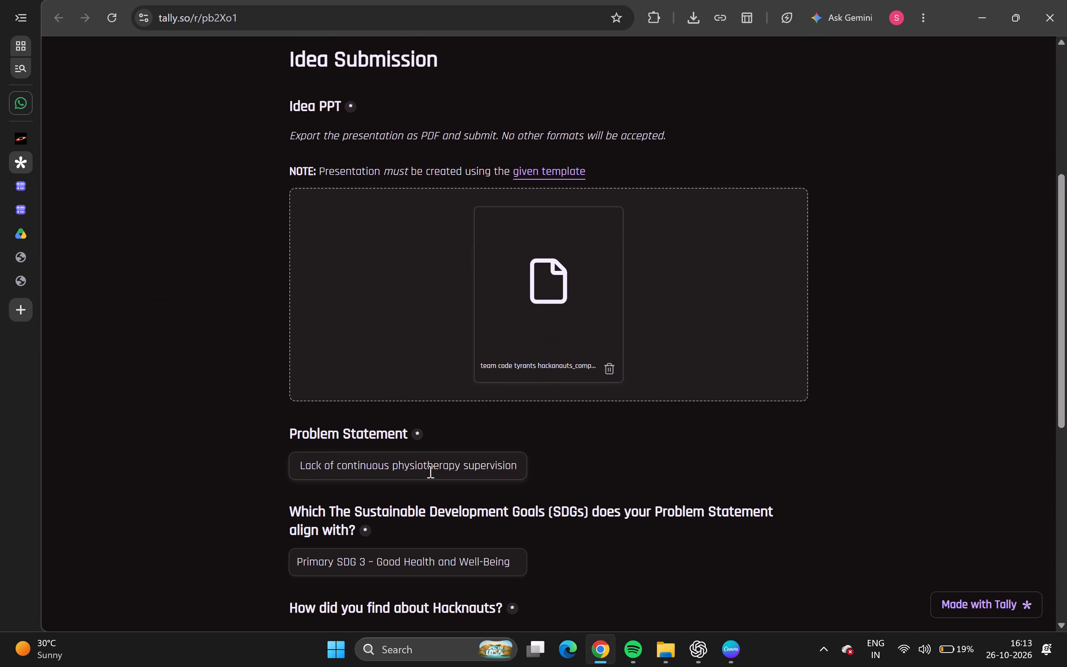
click(429, 471)
scroll(429, 471, left, 3)
scroll(429, 471, down, 1)
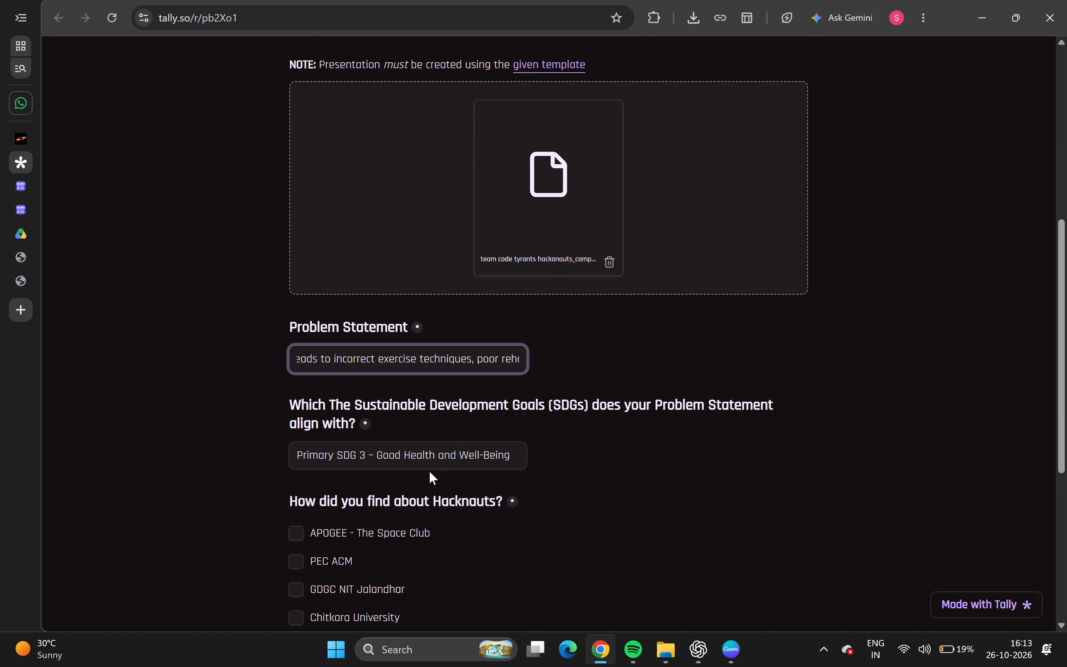
click(445, 461)
scroll(445, 461, left, 3)
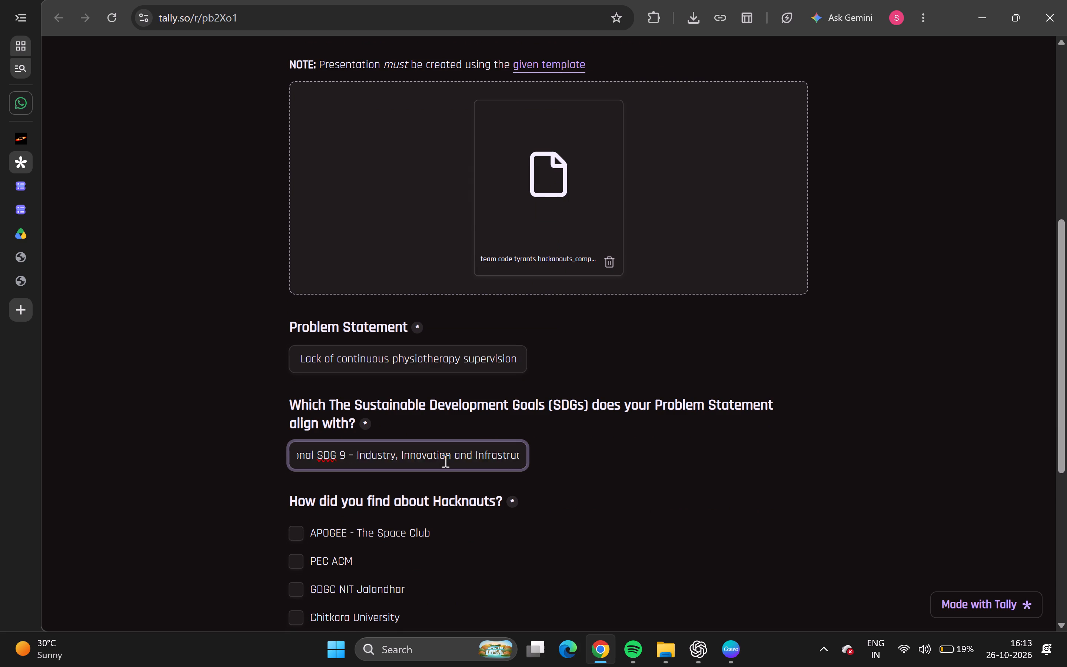
scroll(445, 461, down, 5)
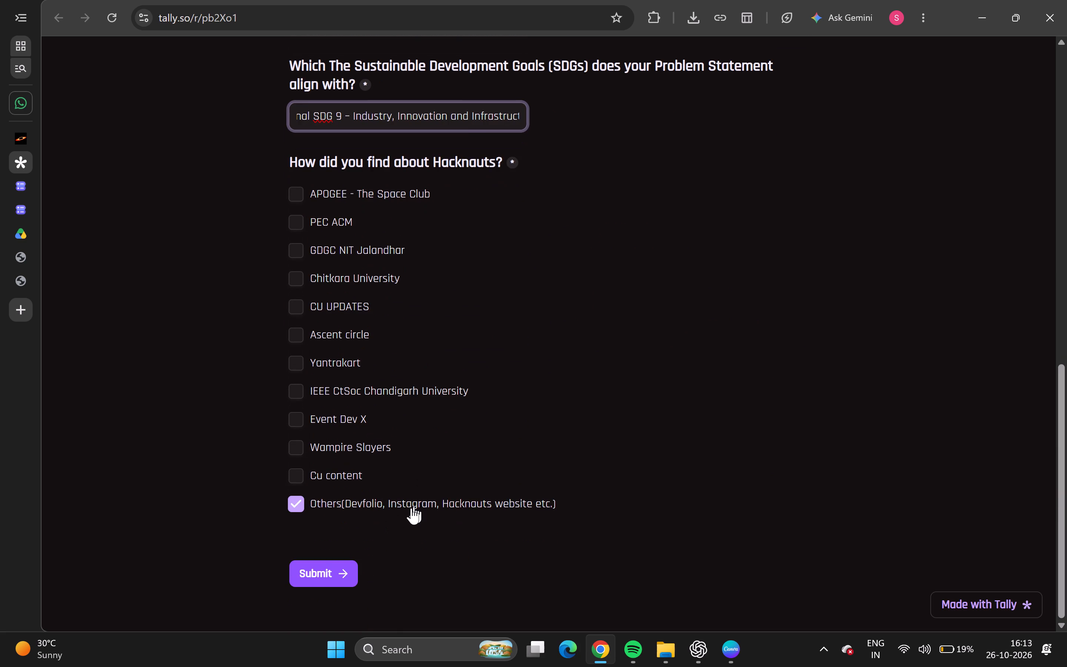
scroll(431, 497, right, 1)
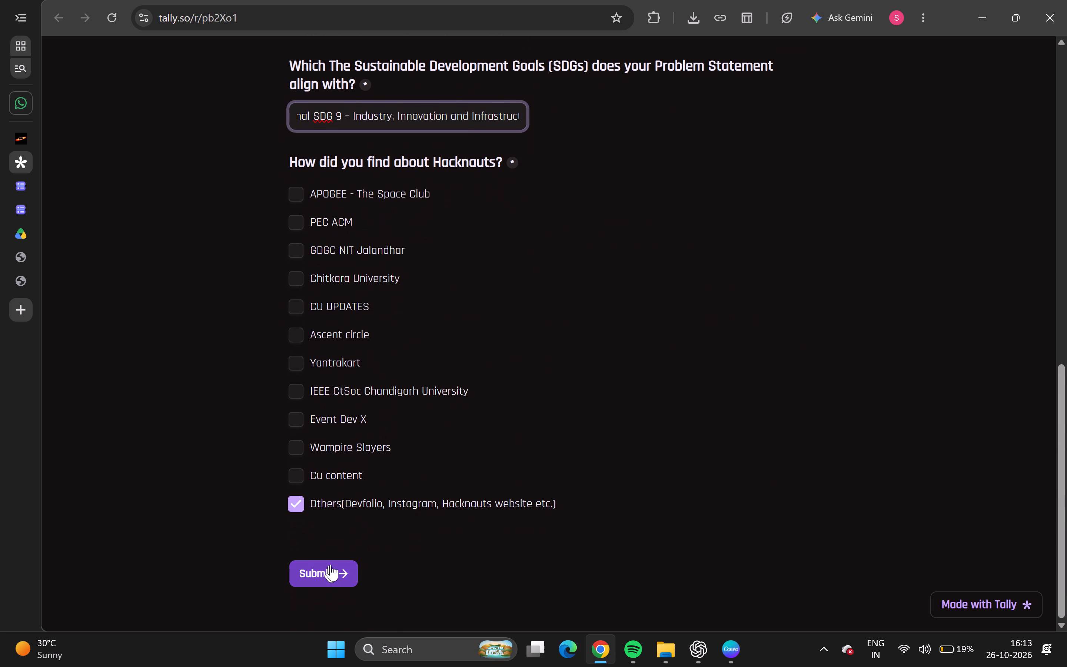
click(329, 566)
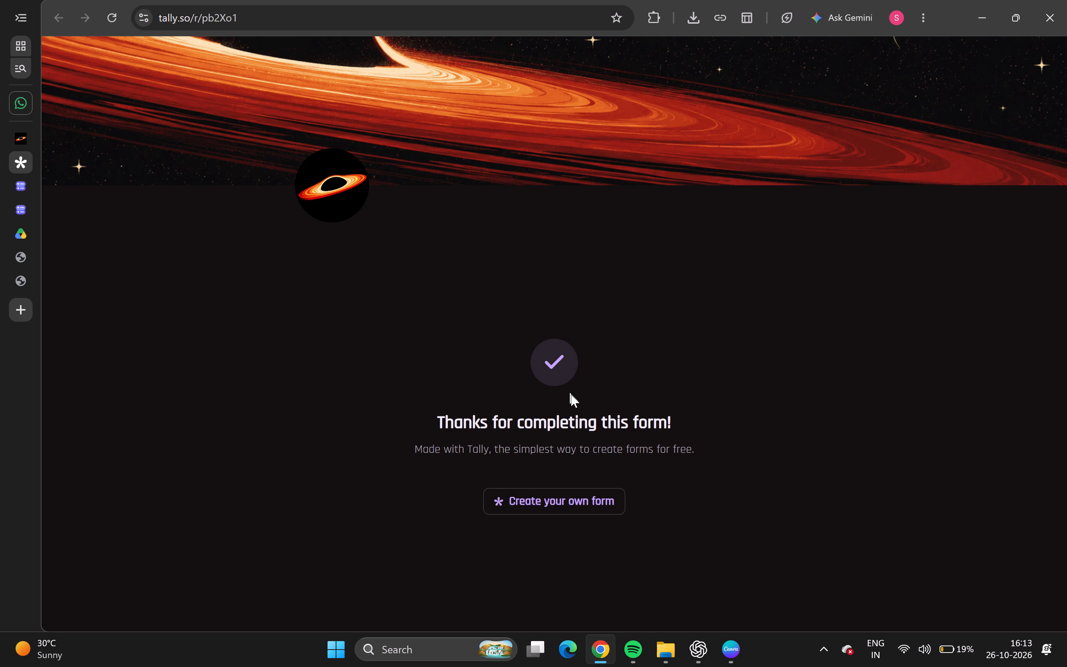
Close the completed submission form and return to the Hacknauts 2.0 About page at its Apply with Devfolio option.
scroll(569, 392, down, 4)
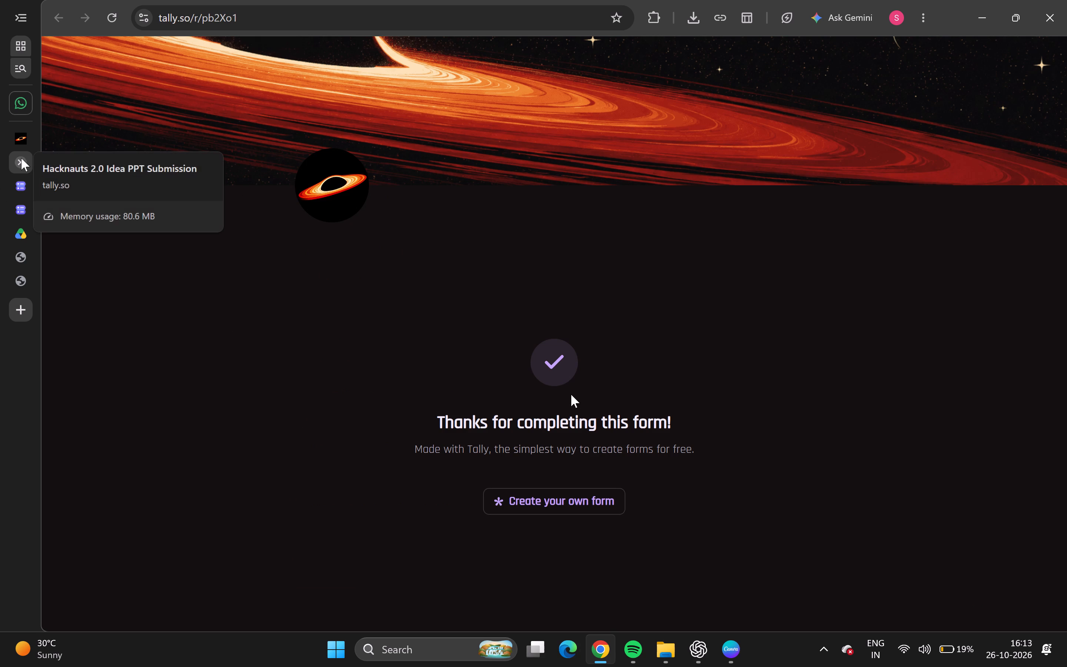
click(21, 158)
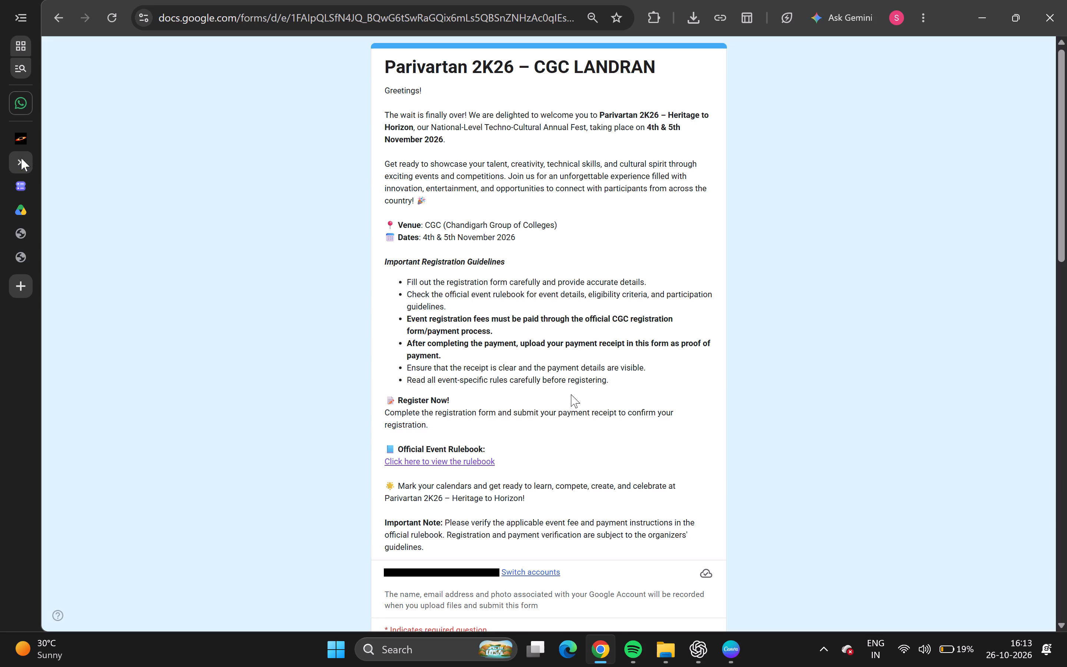
click(16, 133)
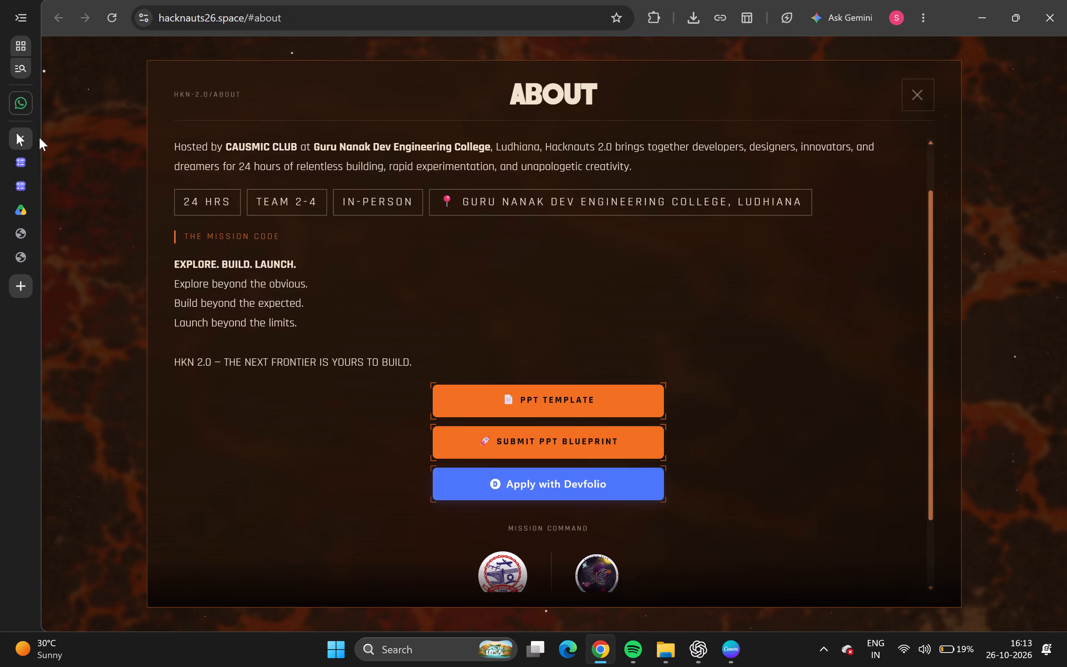
scroll(493, 234, down, 2)
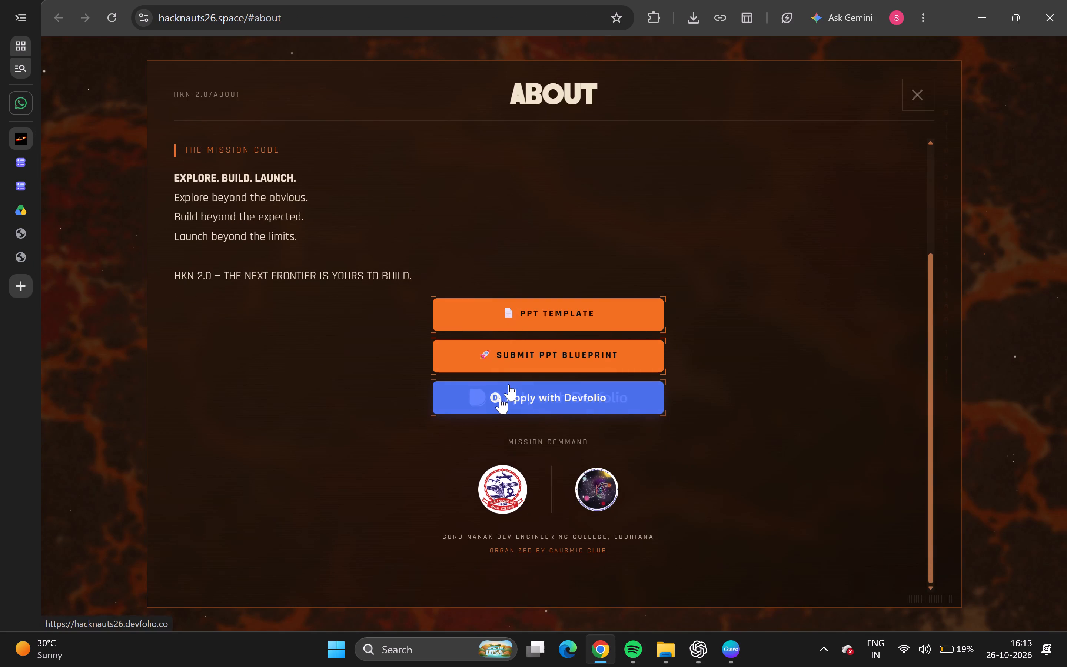
Open the Hacknauts 2.0 Devfolio page from the Hacknauts About page and close the About page's tab.
click(500, 398)
click(14, 137)
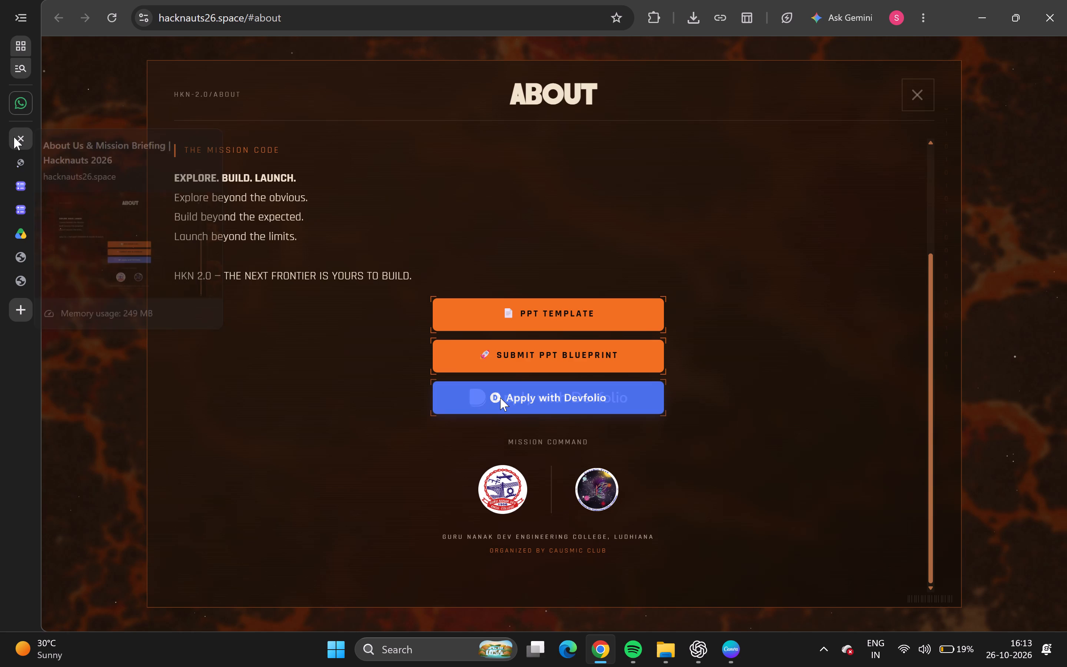
click(18, 137)
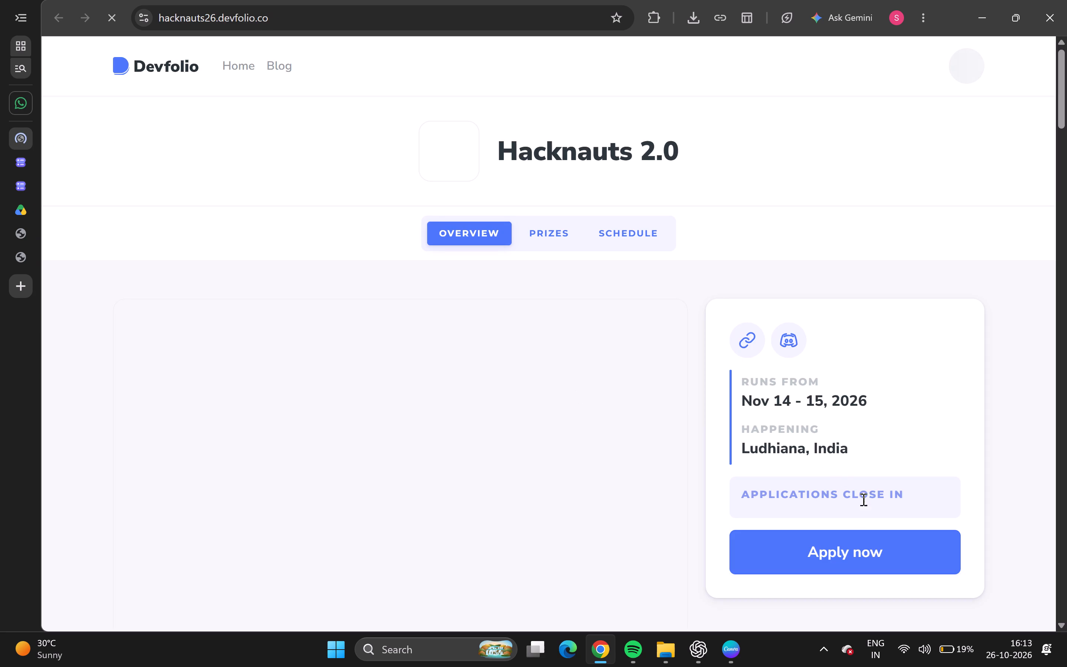
Start the Hacknauts 2.0 application on Devfolio and choose to sign up with Google.
click(834, 550)
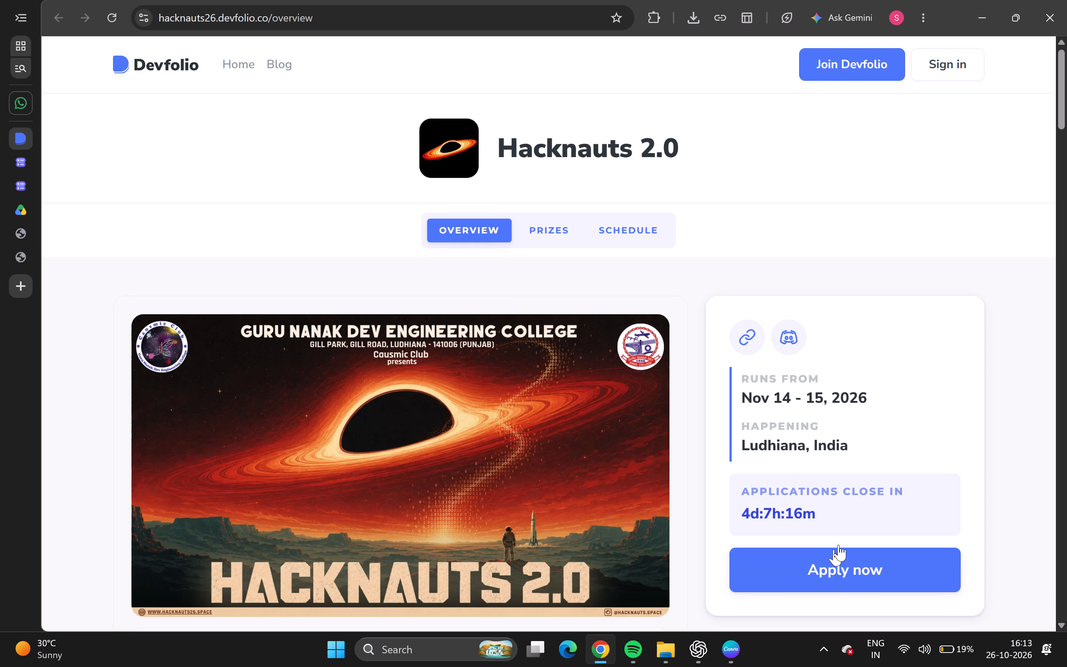
click(839, 566)
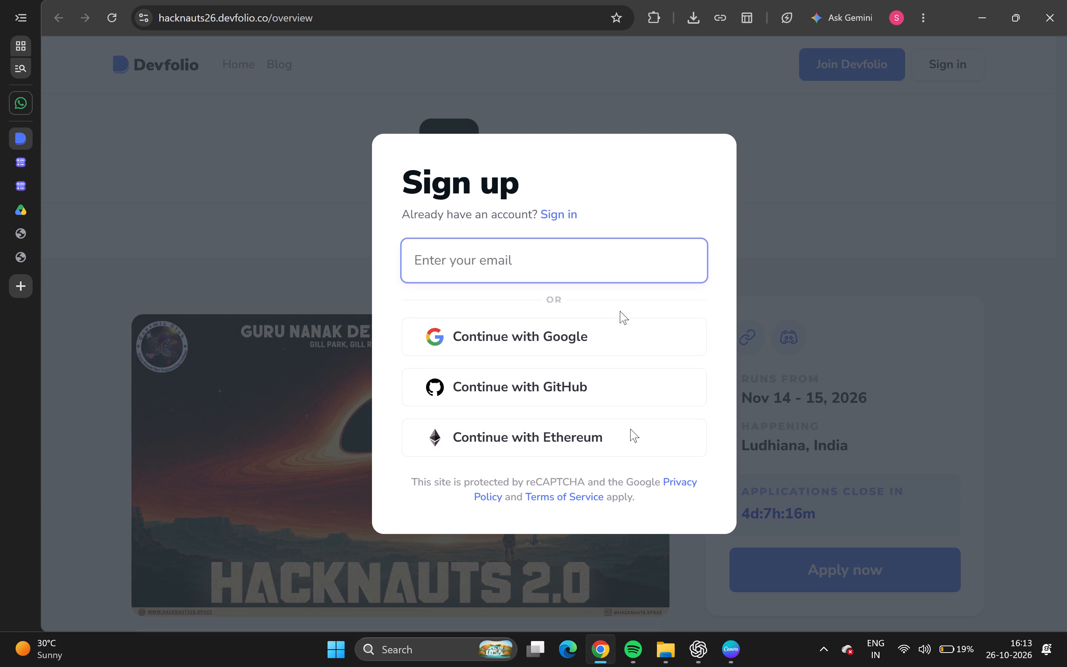
click(563, 353)
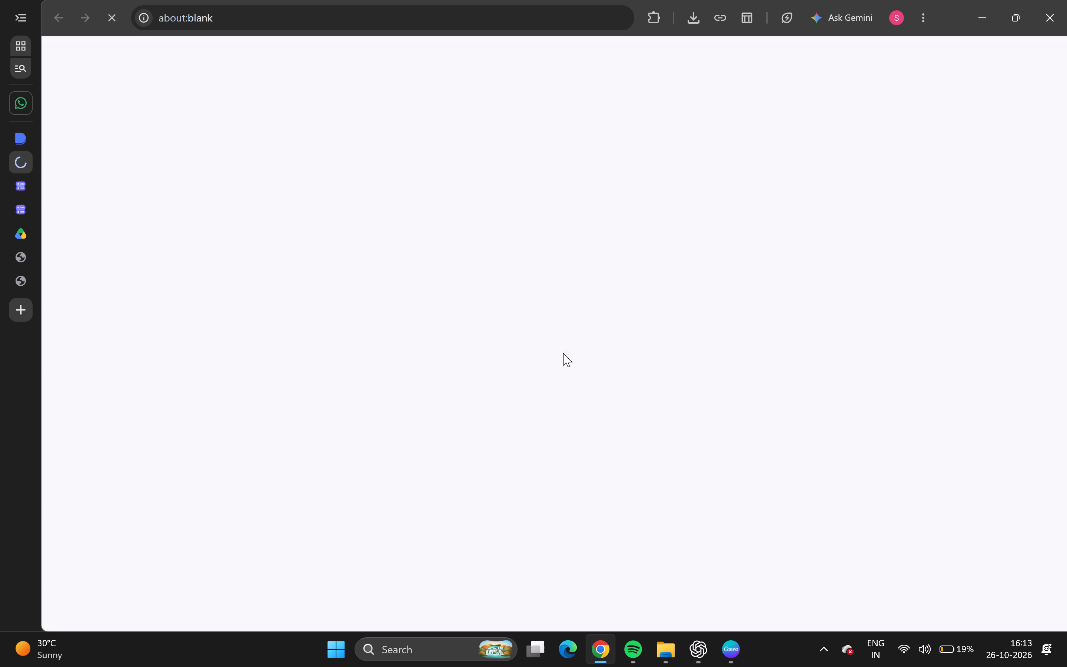